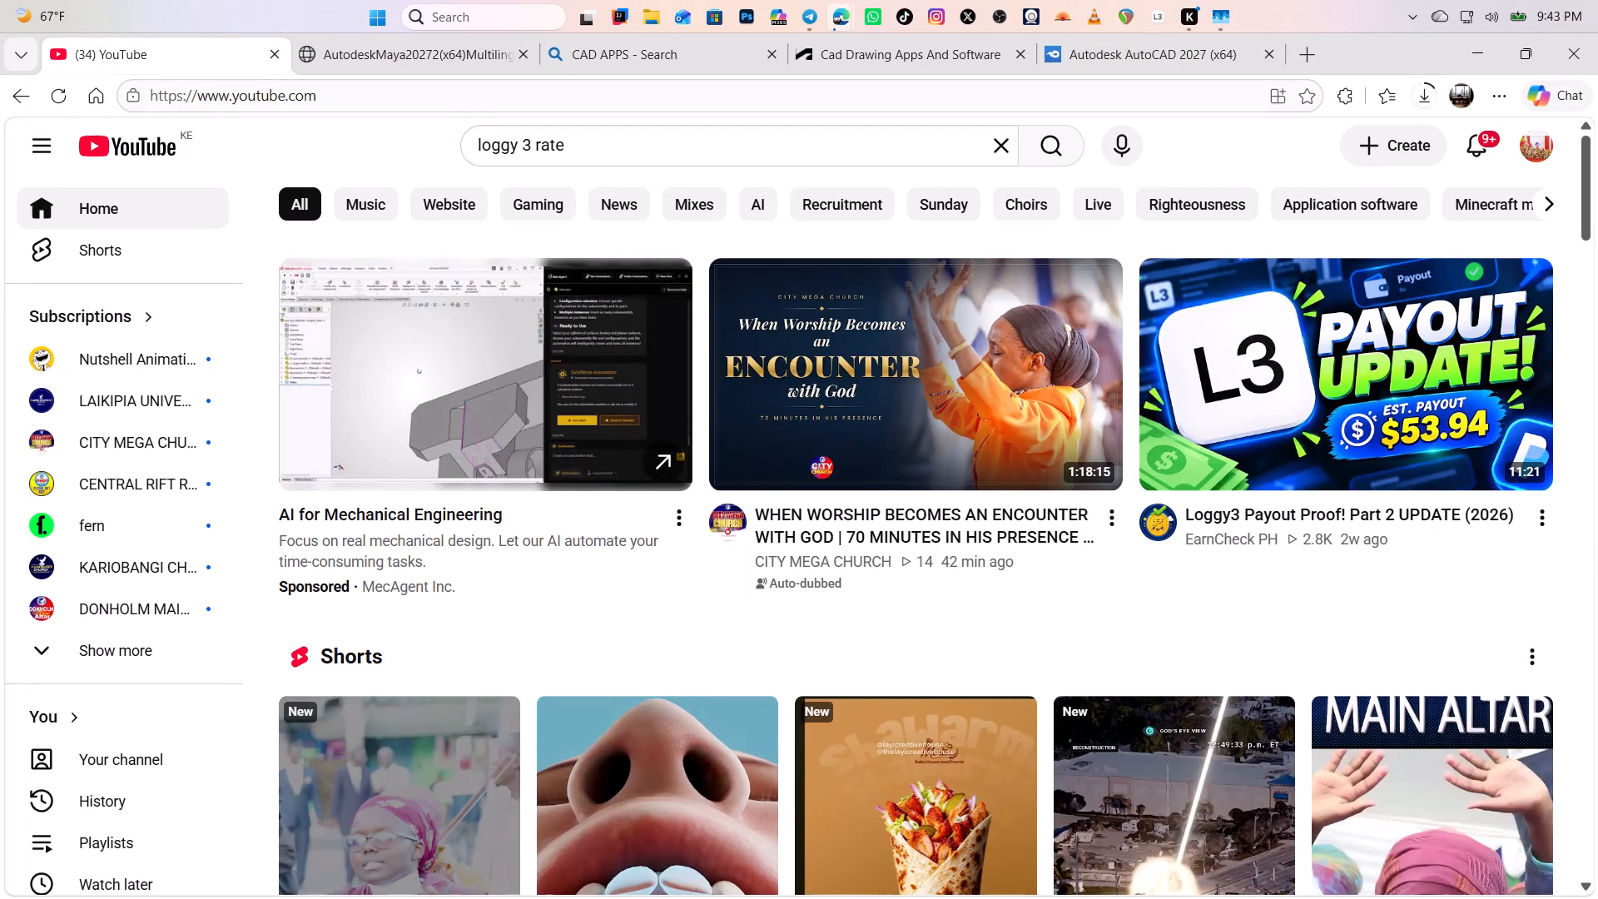
Search the computer for Excel and launch the app.
left_click(433, 11)
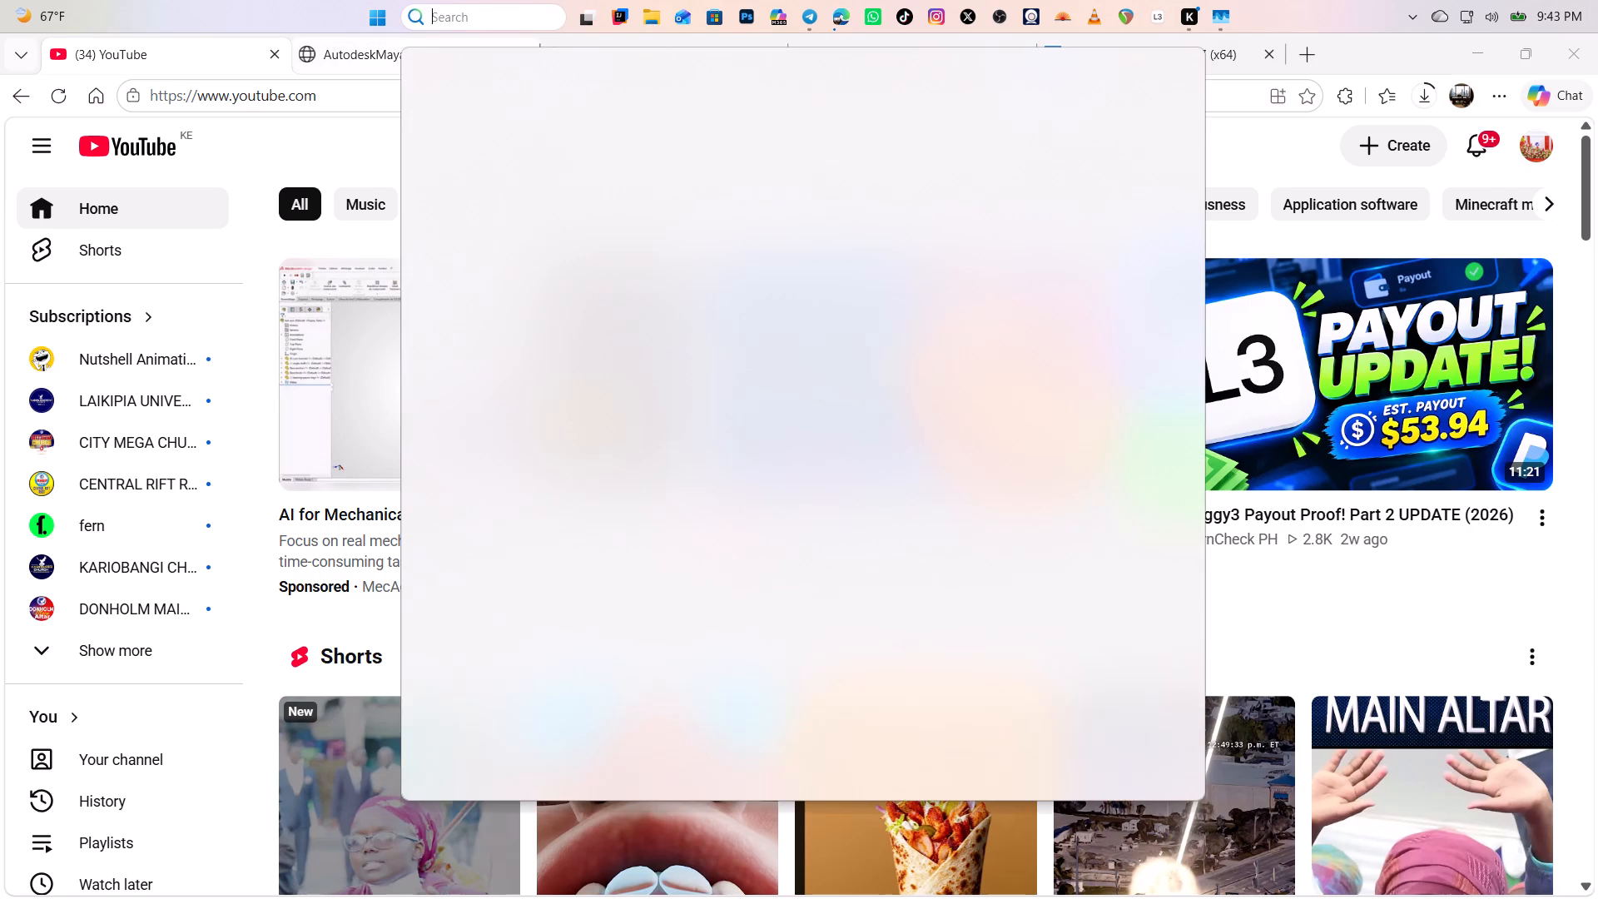
type("EXC")
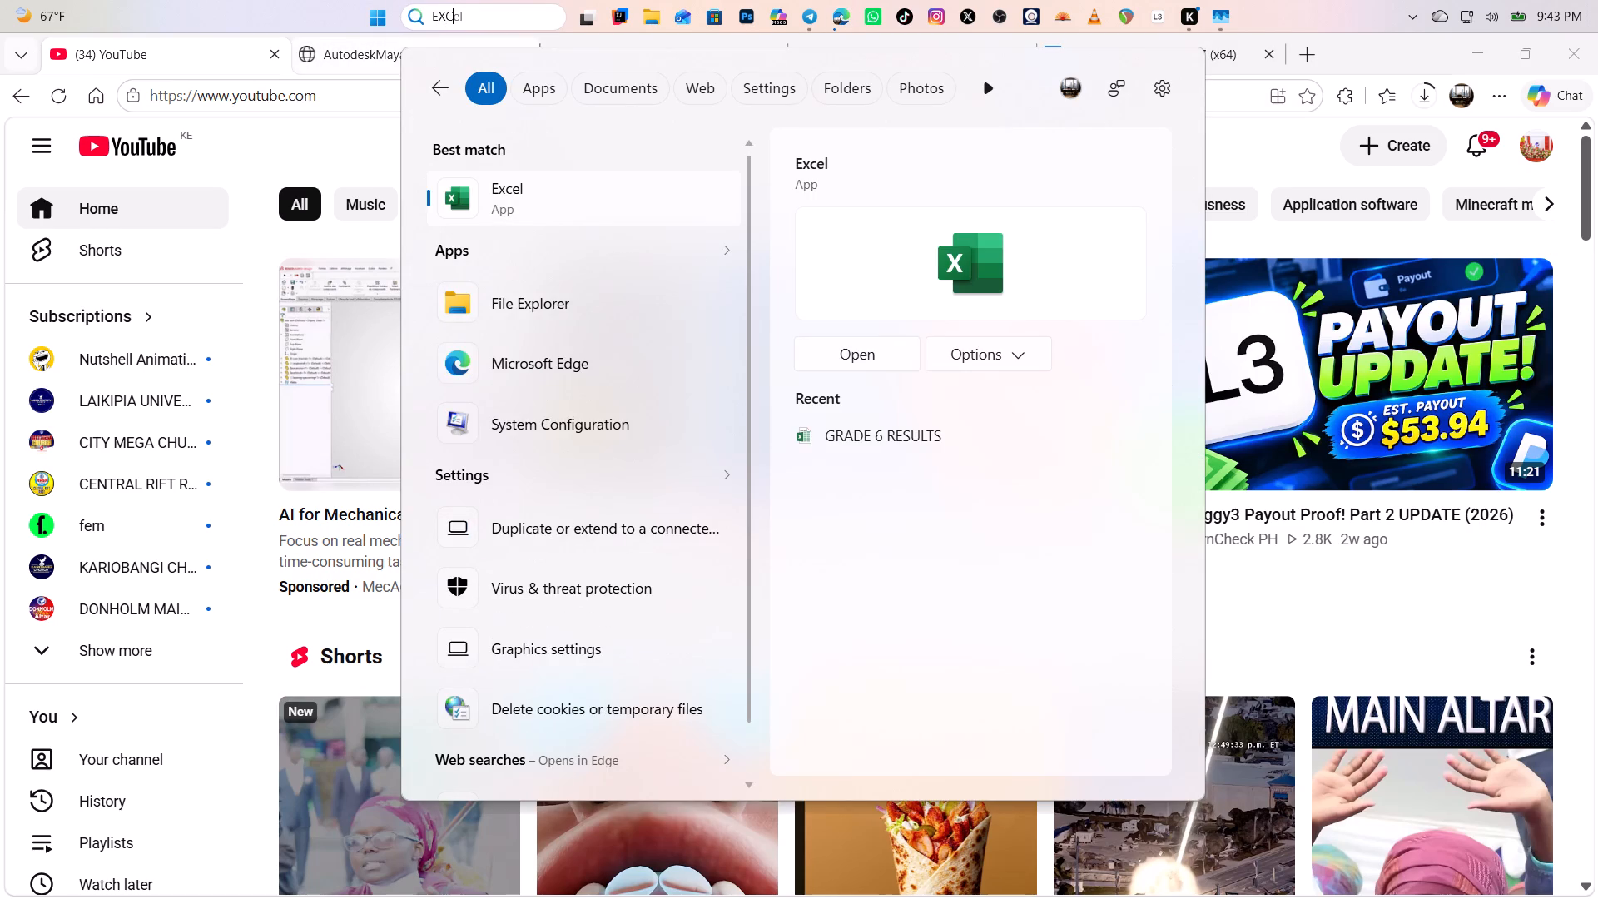
left_click(511, 176)
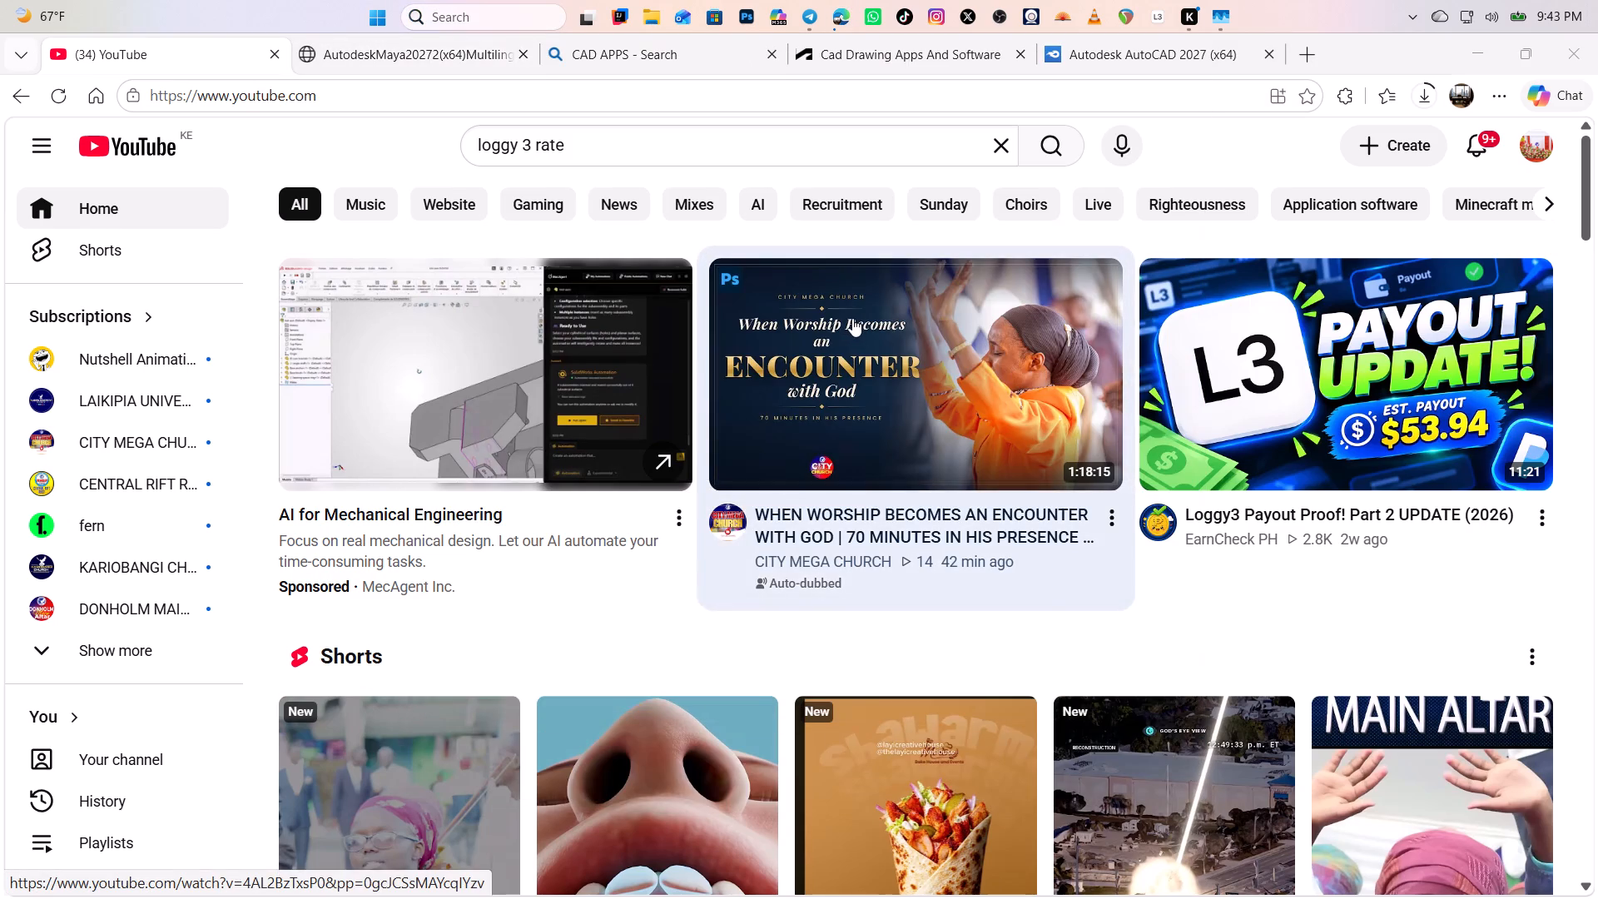
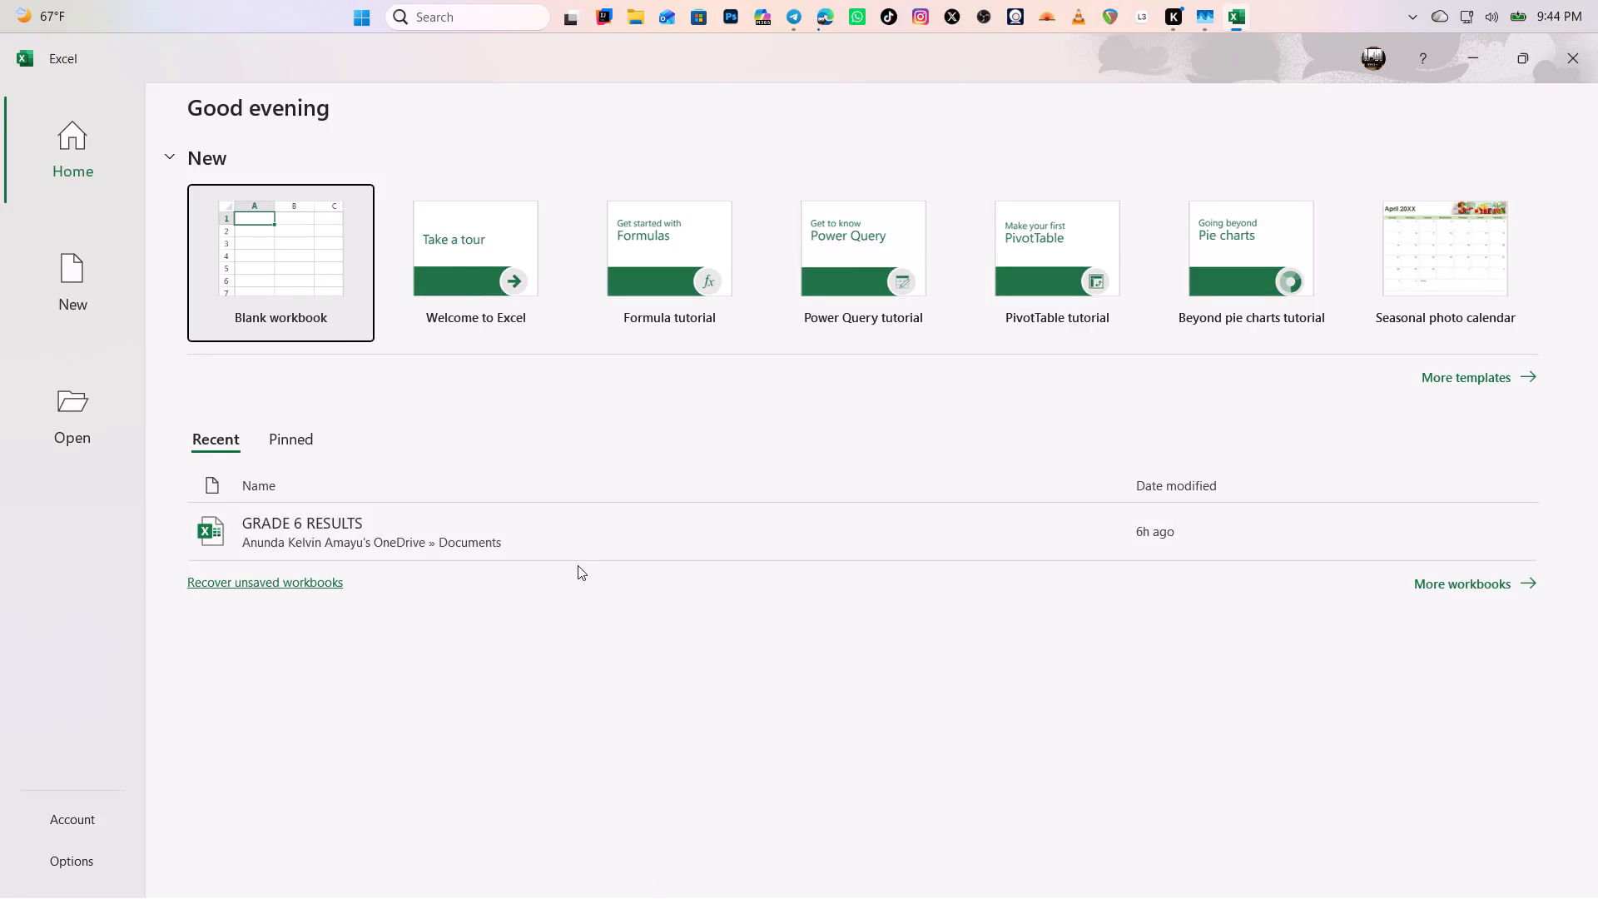
Open the recent workbook GRADE 6 RESULTS.
left_click(578, 554)
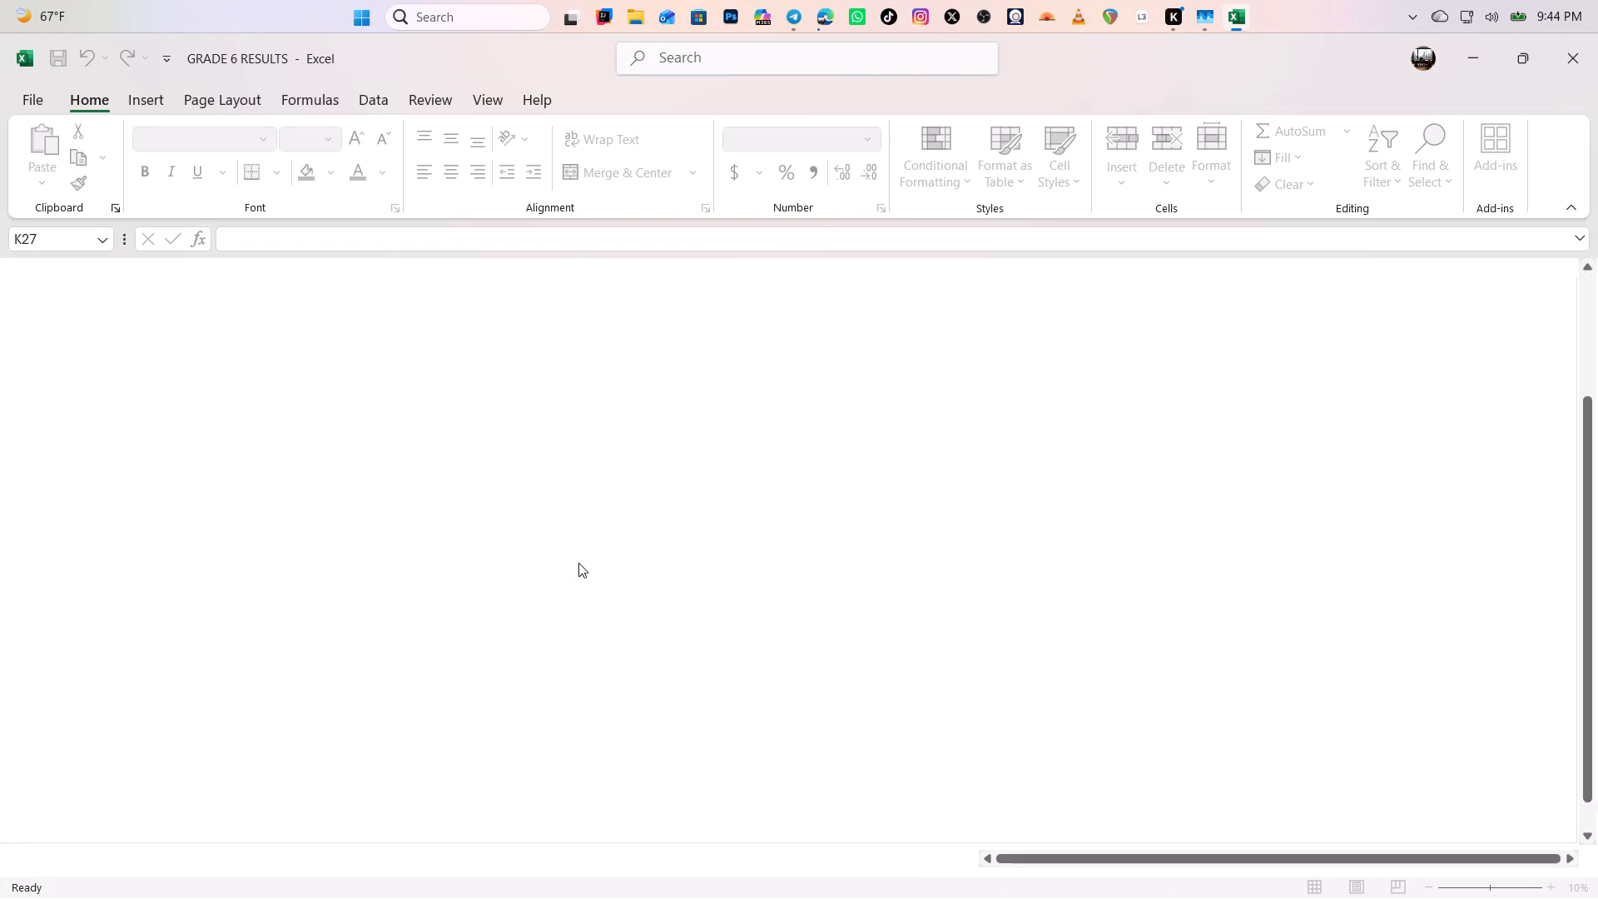
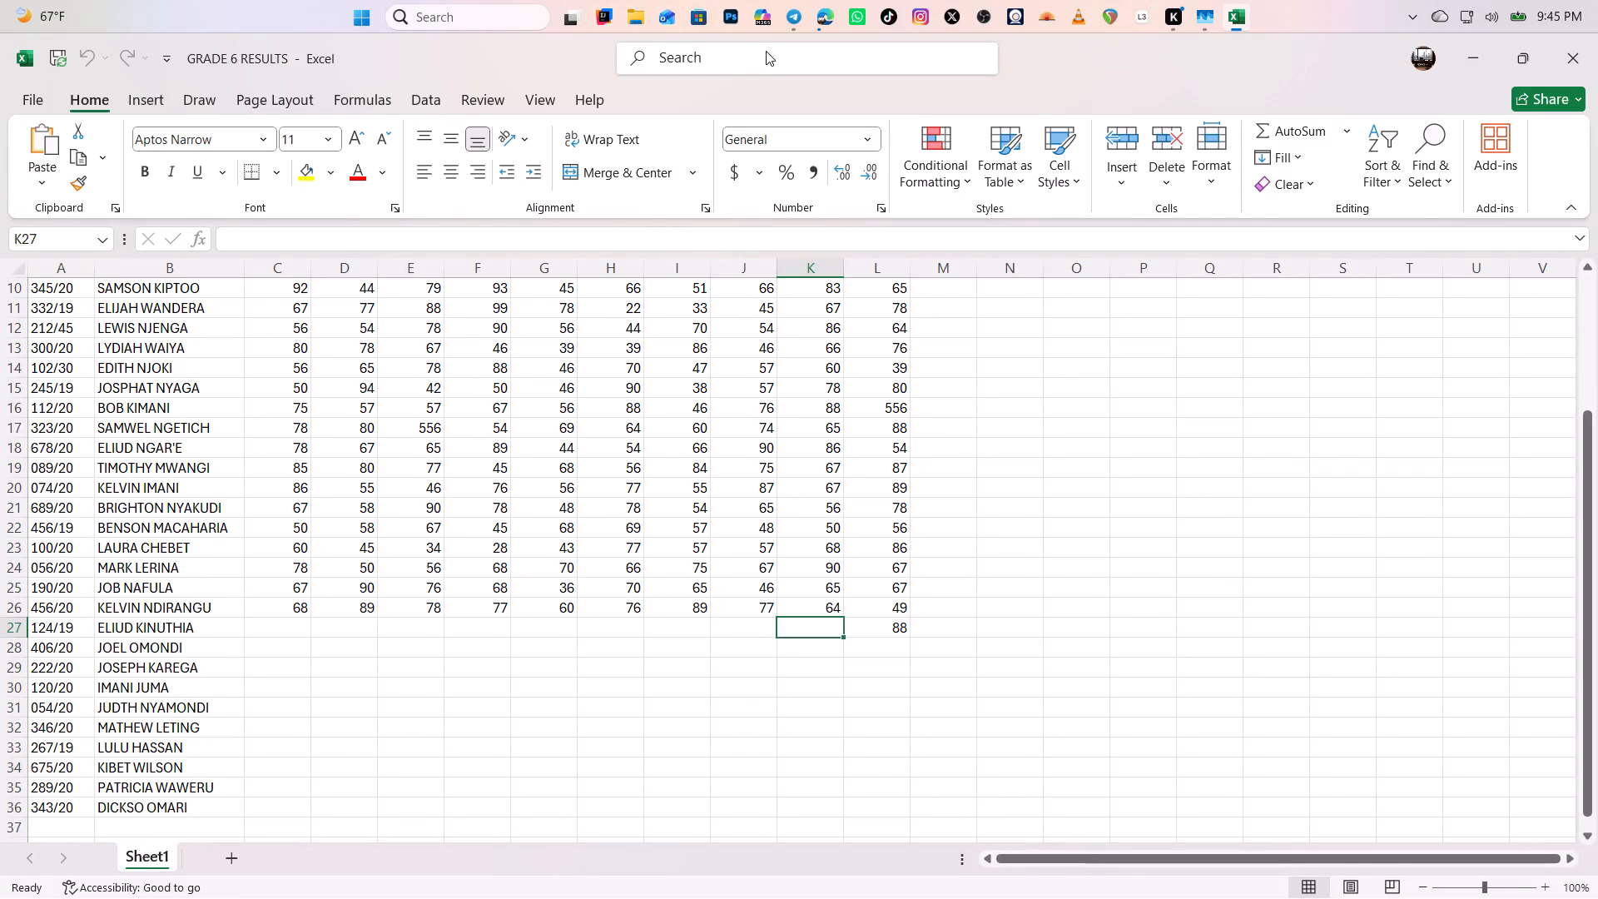
left_click(287, 628)
type("23")
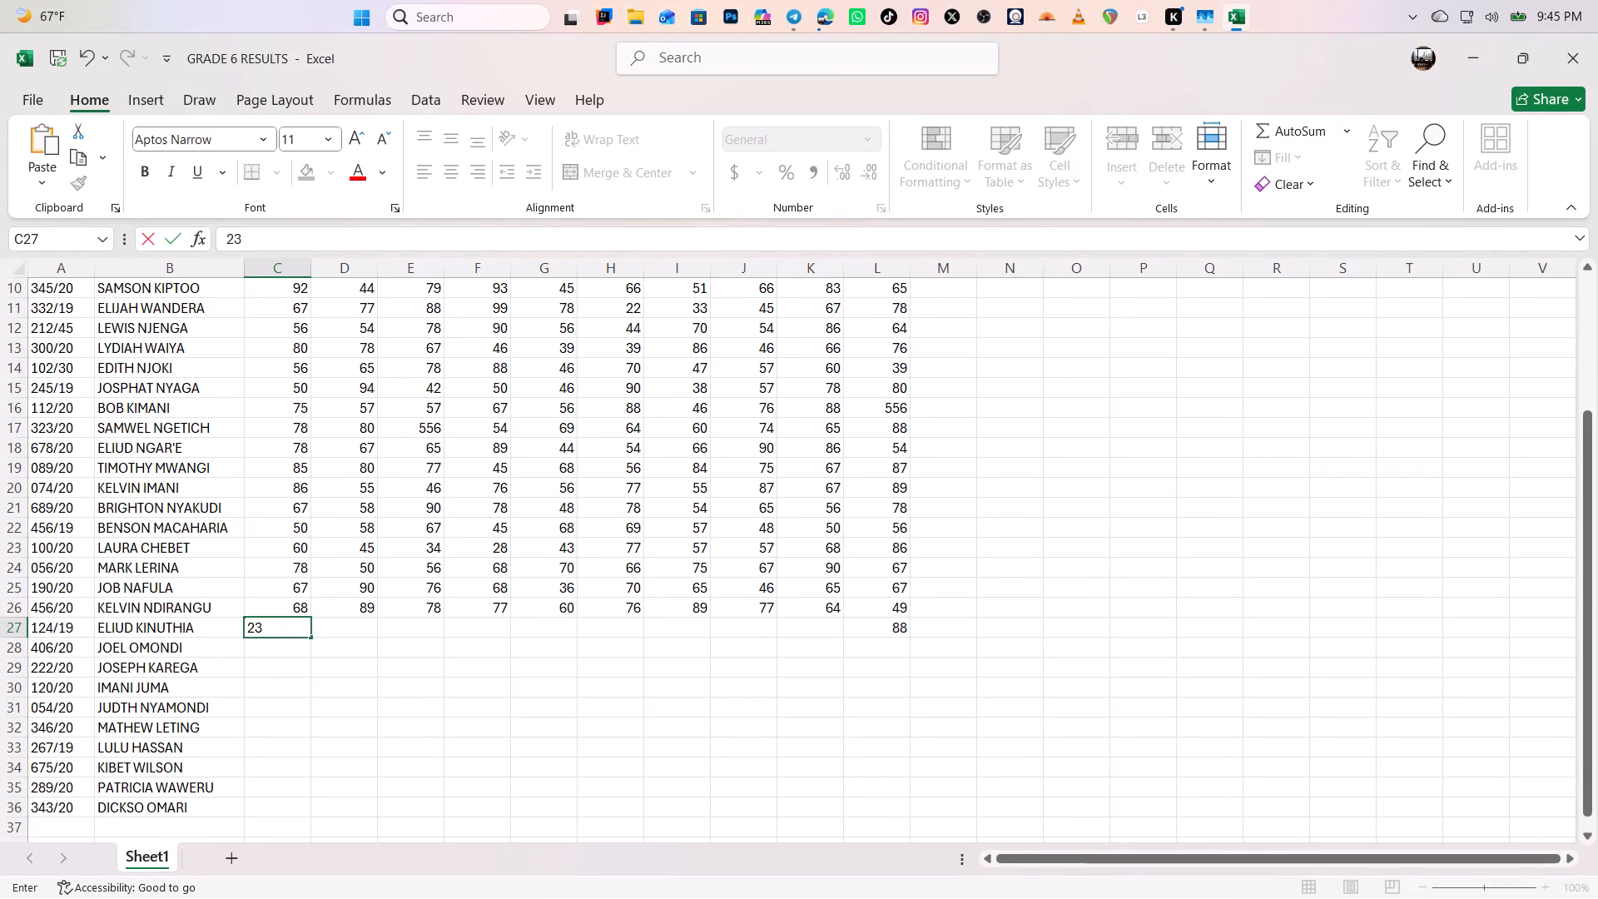
left_click(358, 635)
type("67")
left_click(411, 624)
type("66")
left_click(497, 632)
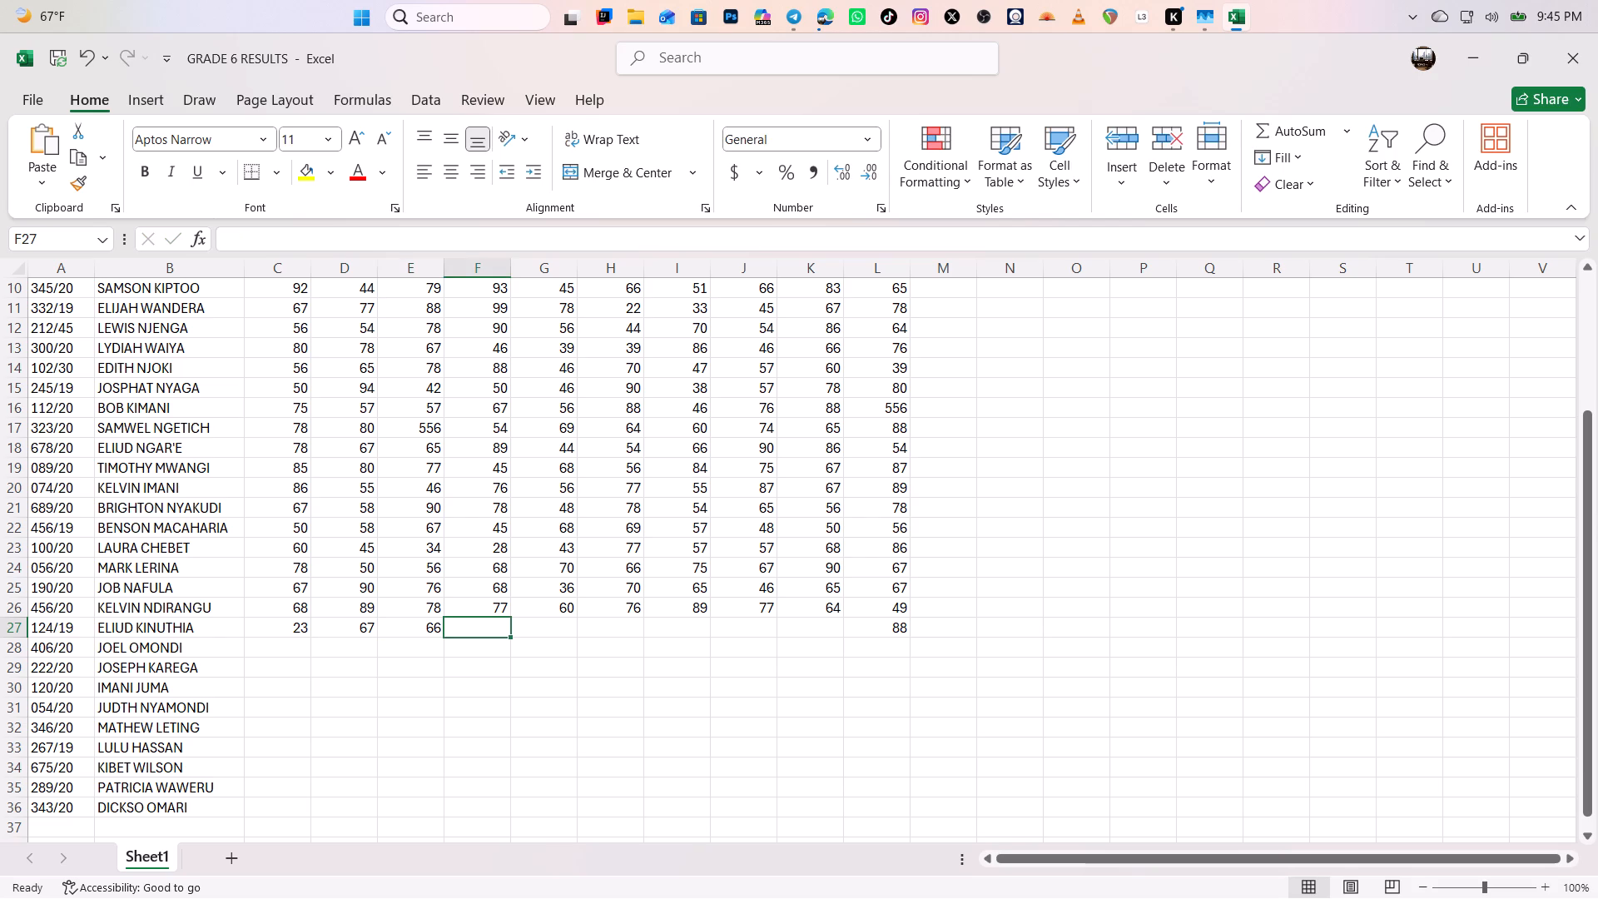
type("89")
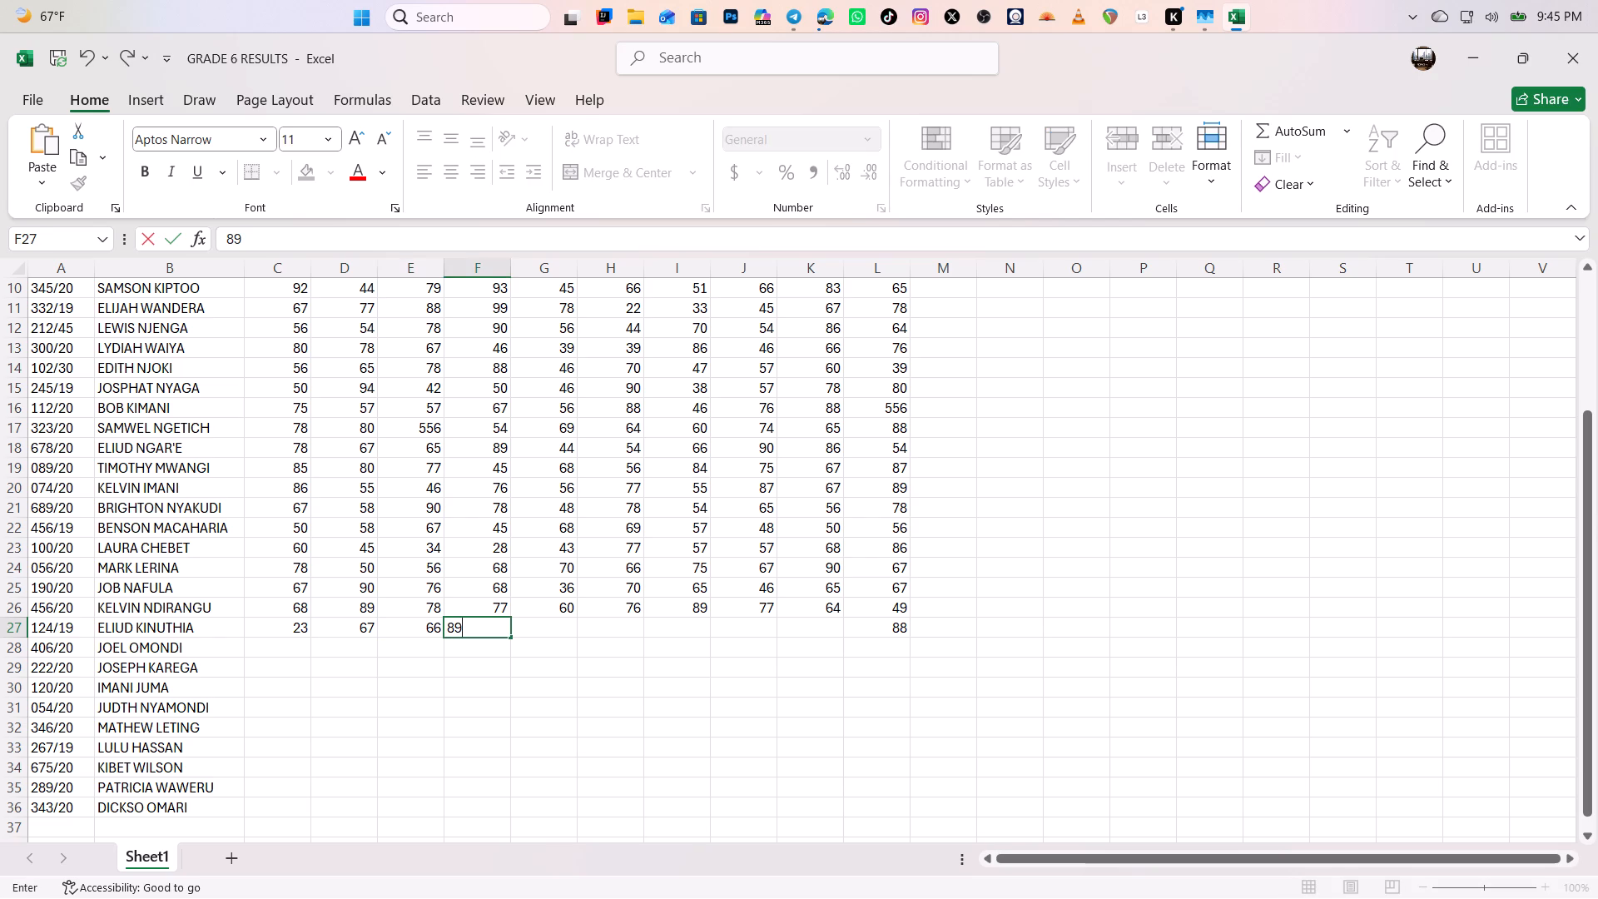
left_click(529, 638)
left_click(531, 632)
key("6")
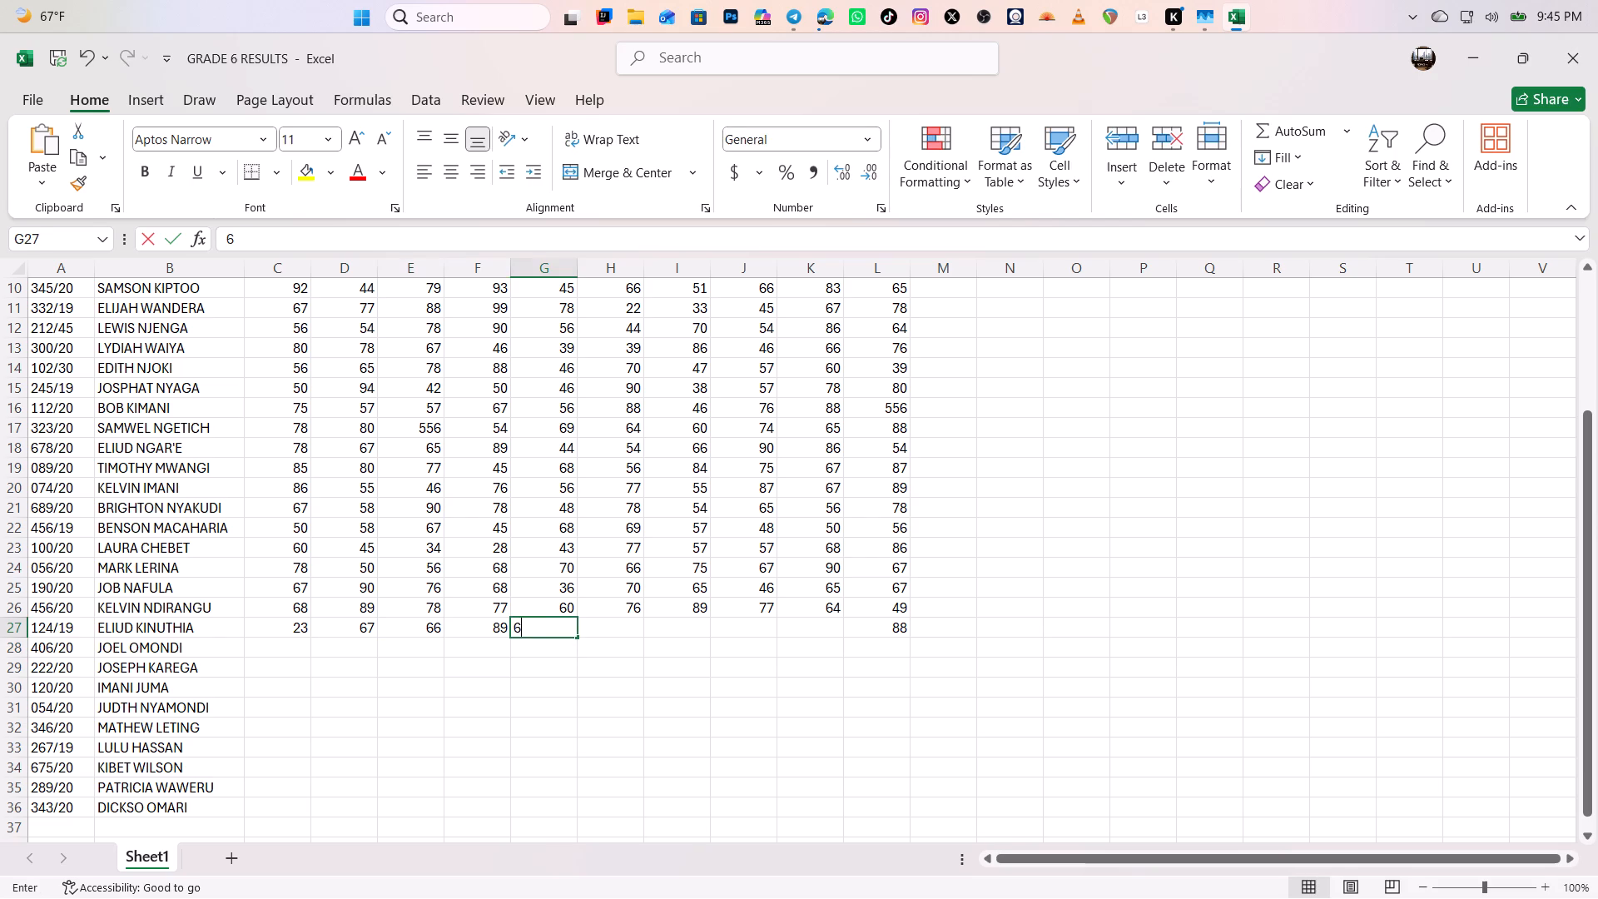
key("7")
Complete the marks in row 27 by entering 86, 44, 38 and 78 in cells H27 to K27.
left_click(592, 631)
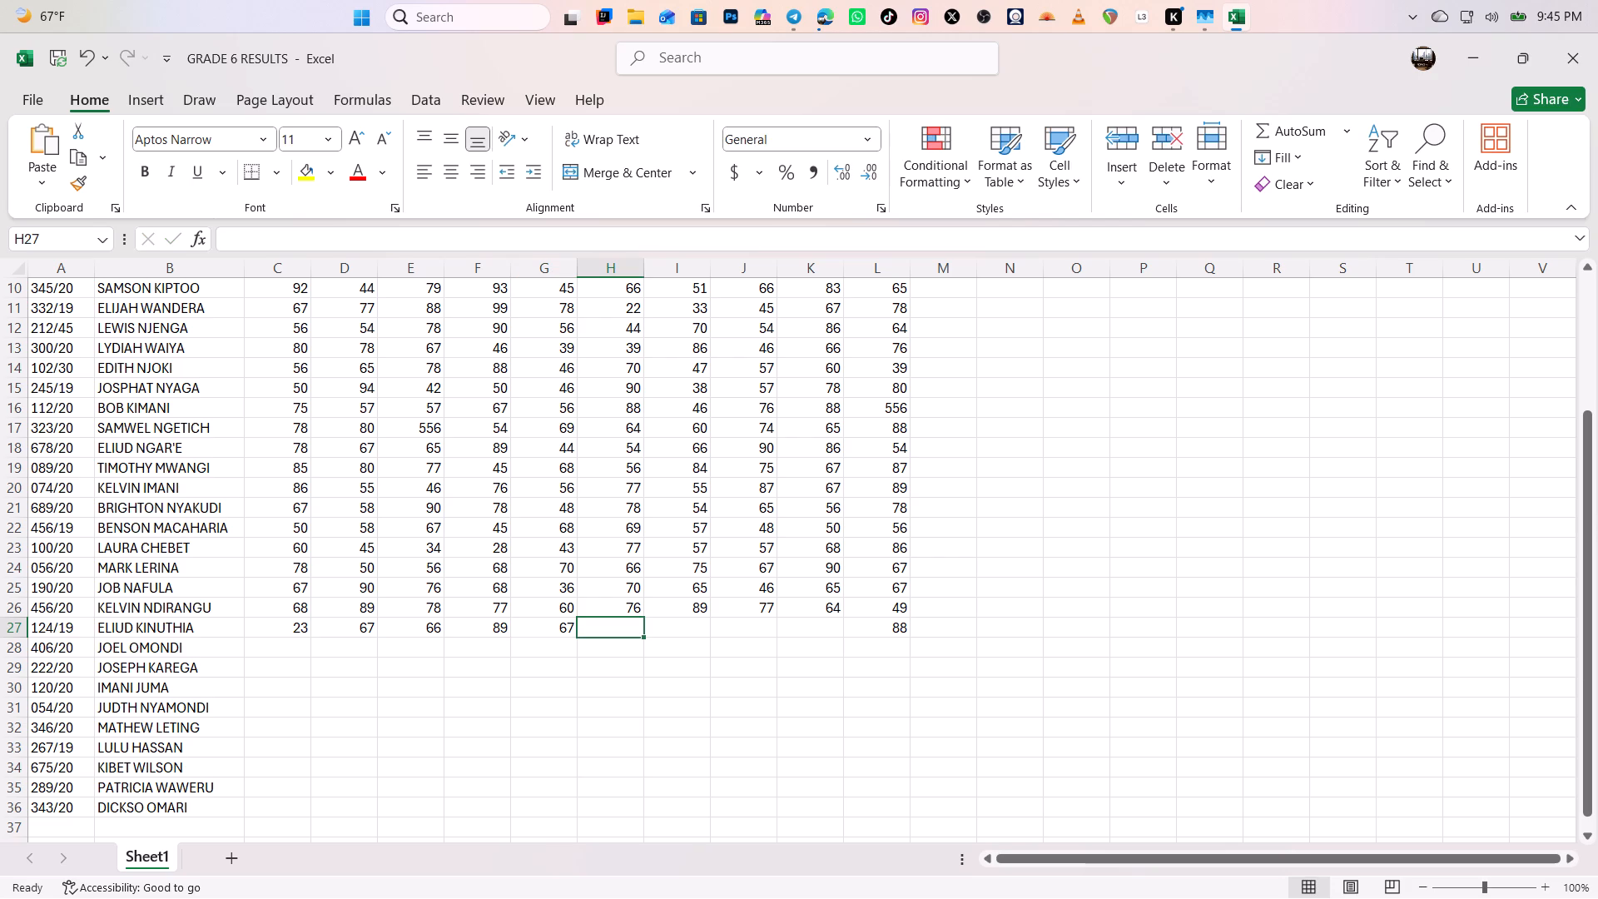
key("8")
key("6")
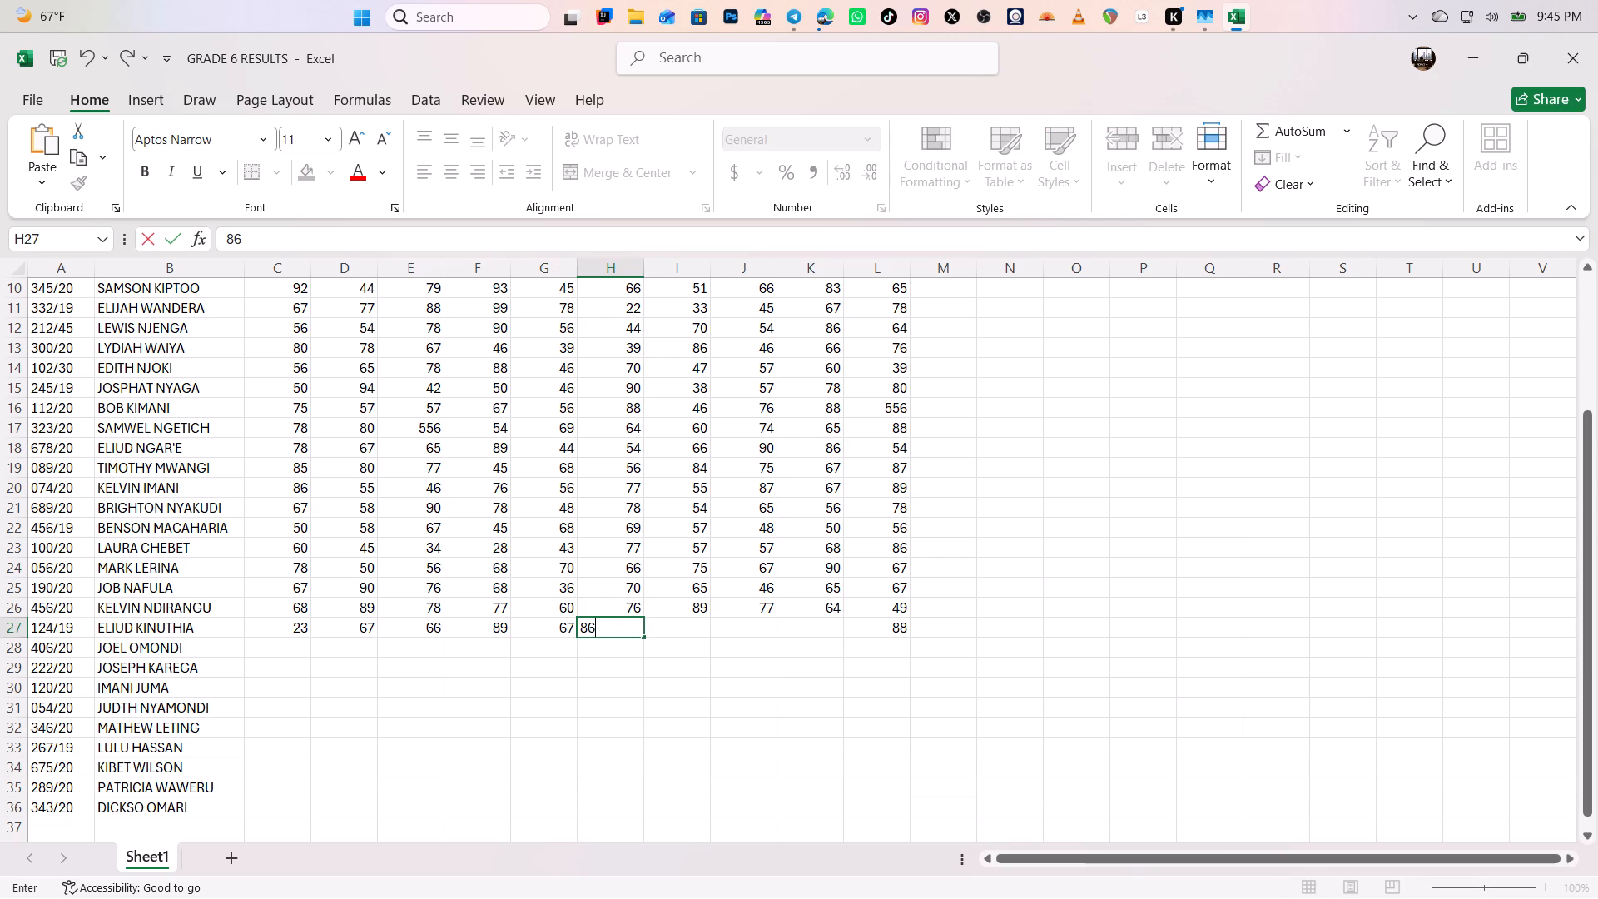
left_click(658, 633)
key("4")
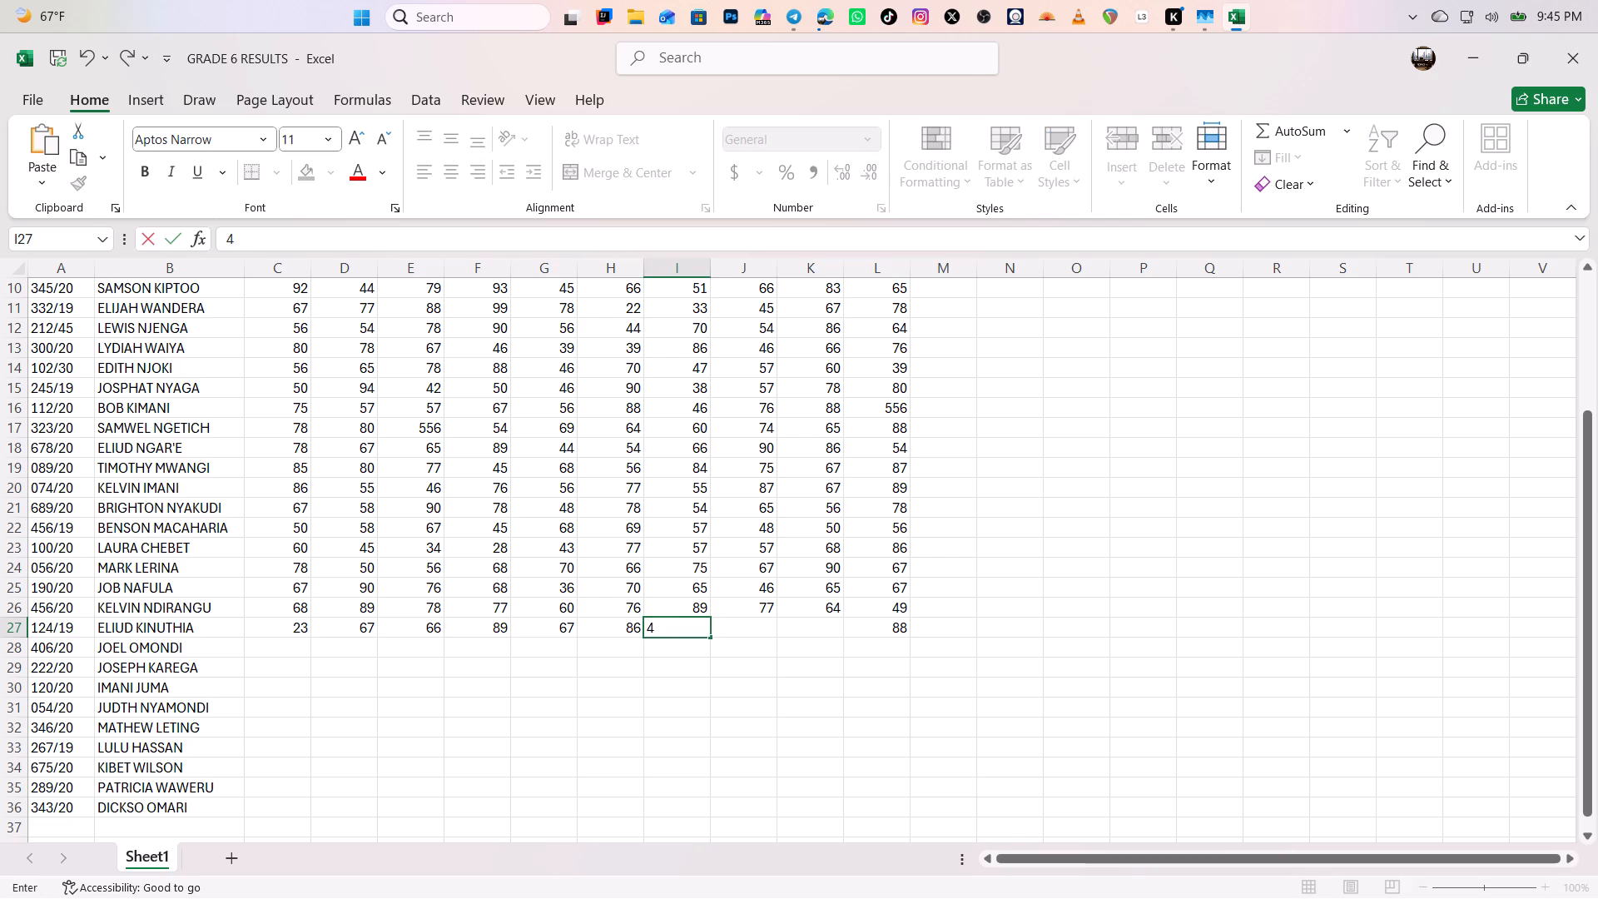
key("4")
left_click(748, 624)
key("3")
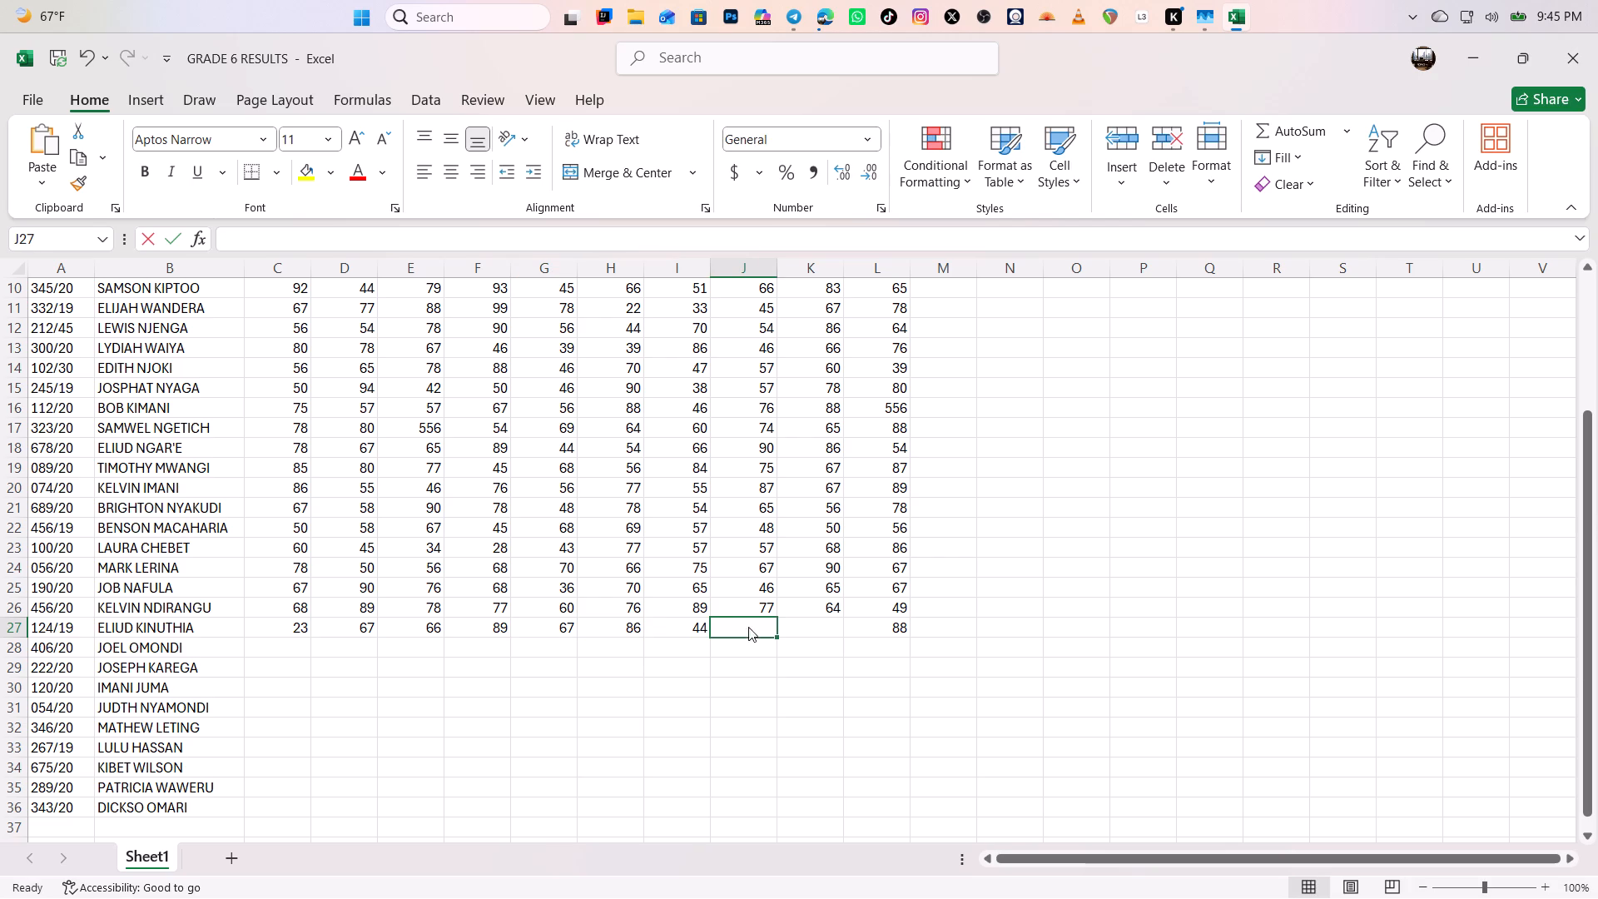
key("8")
left_click(791, 621)
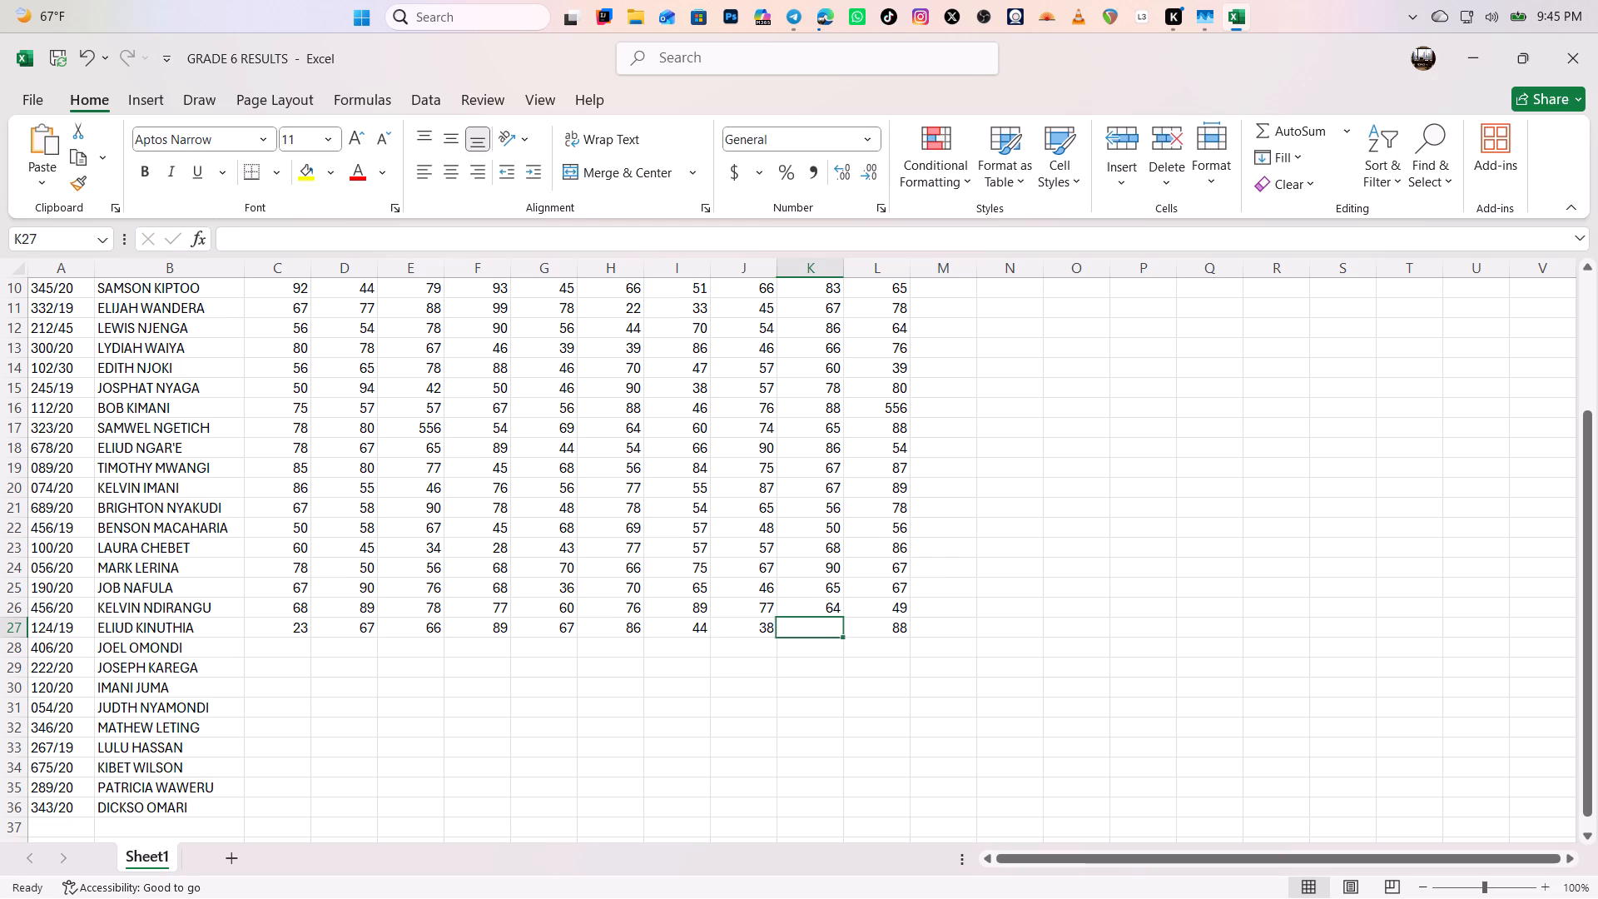
key("7")
key("8")
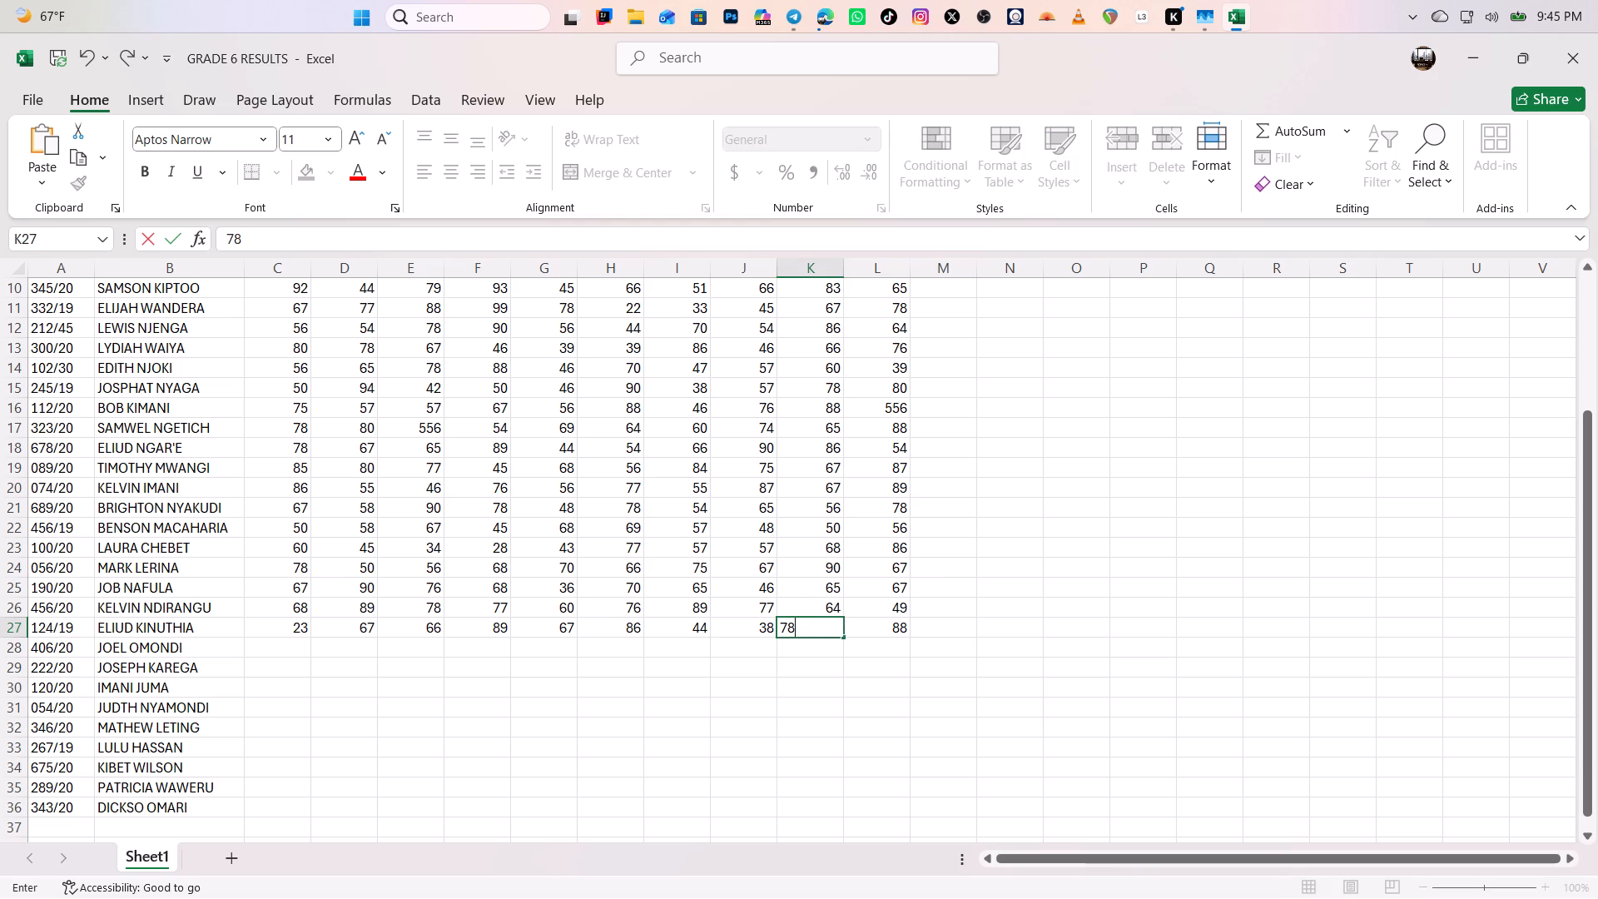
left_click(880, 655)
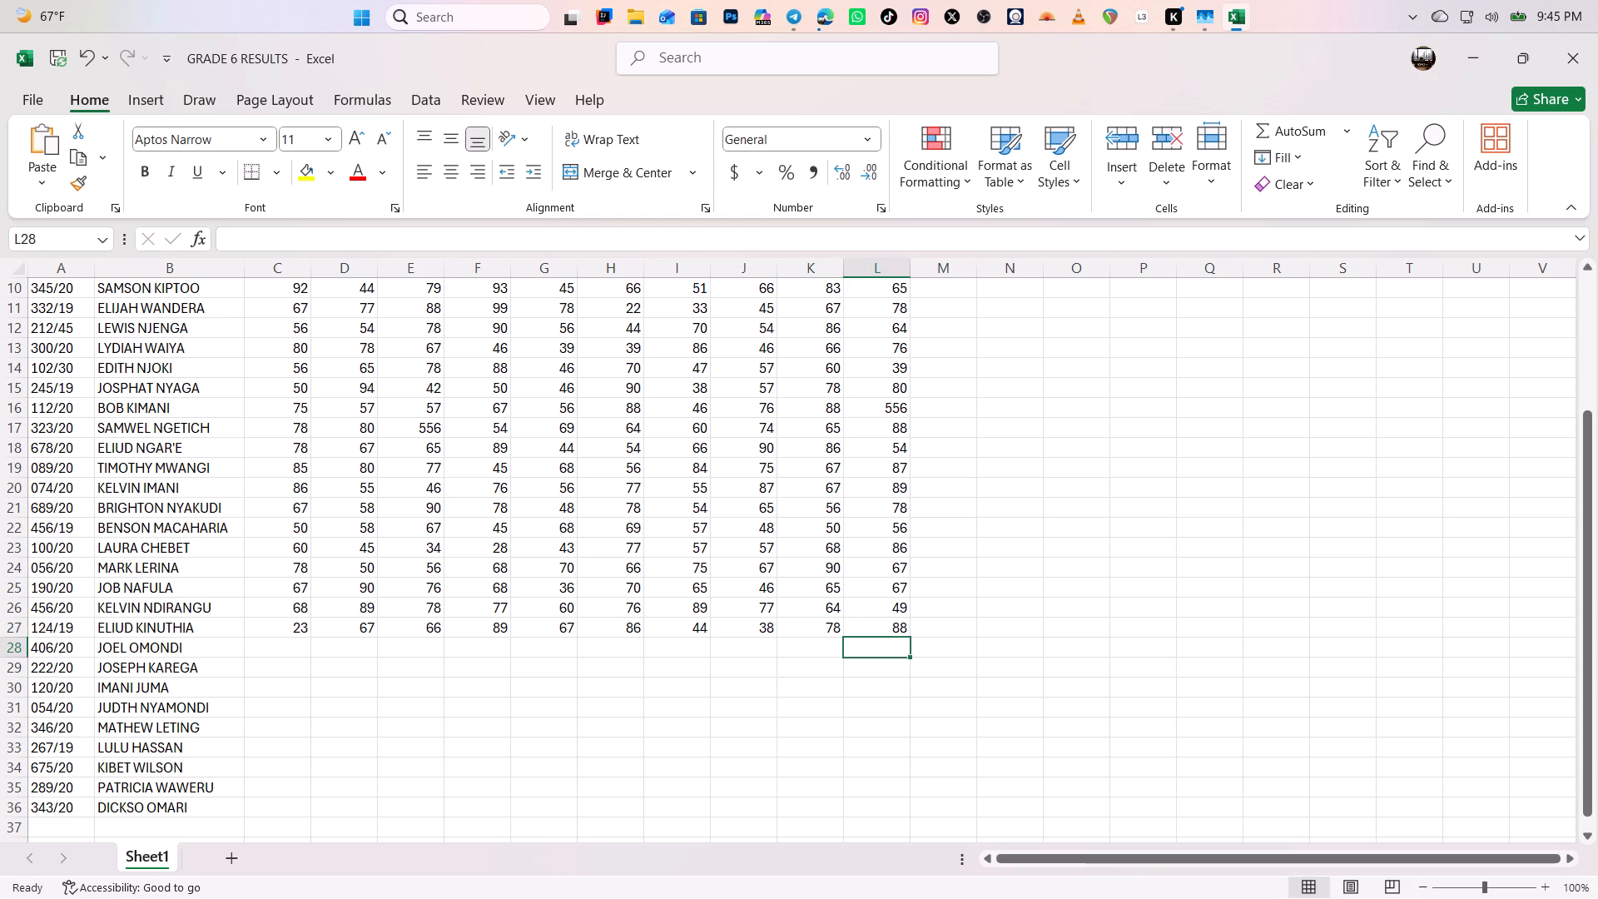
key("8")
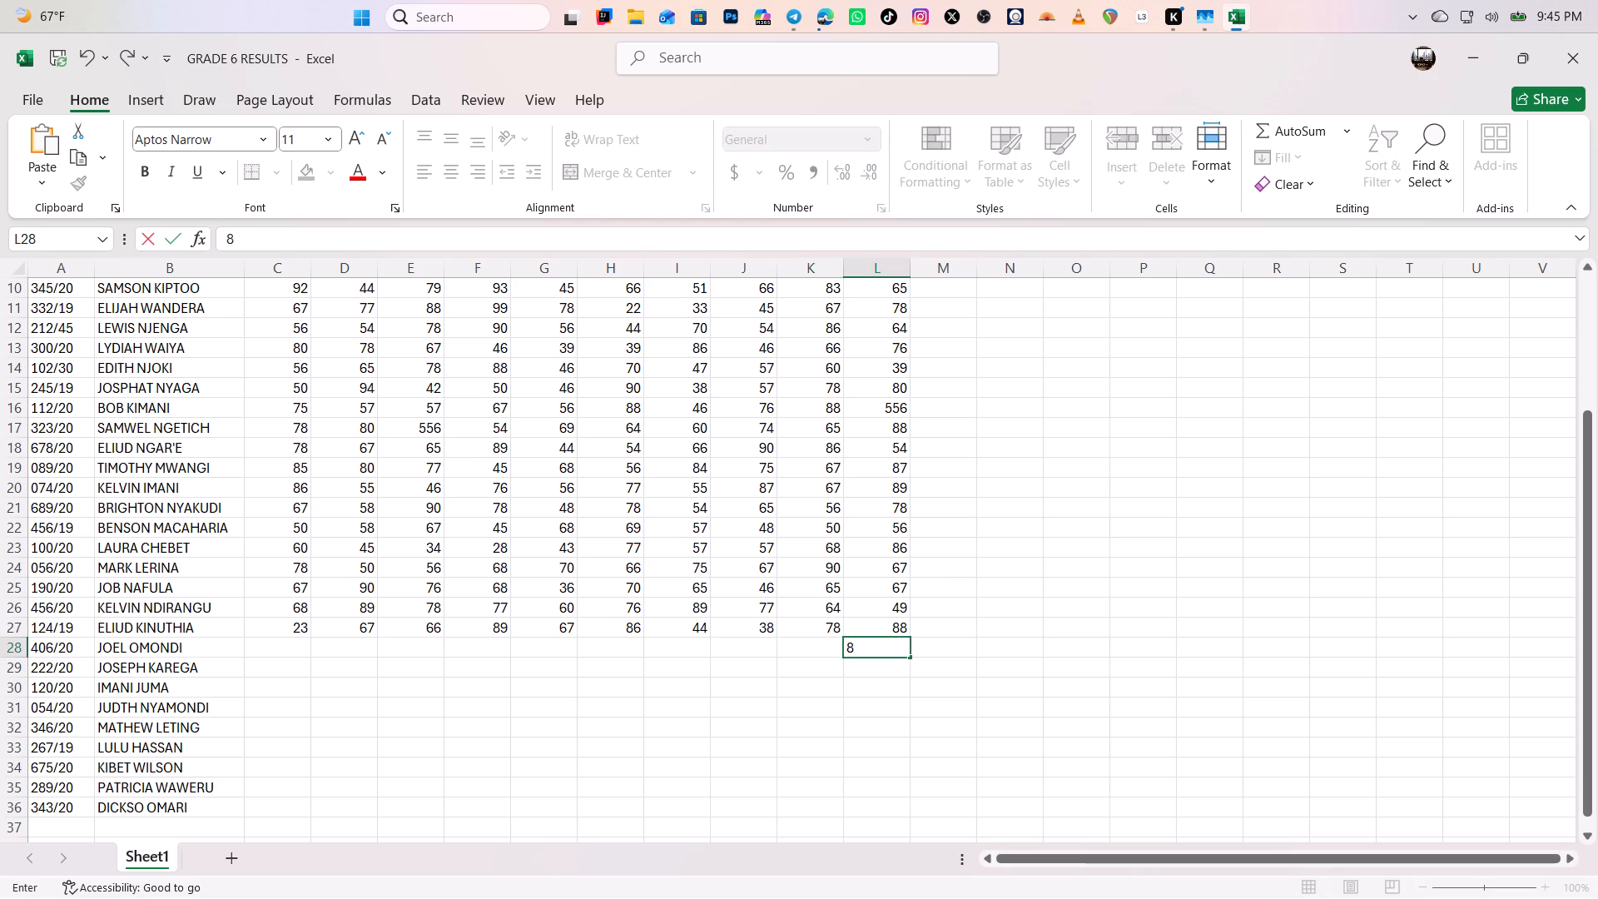
key("7")
left_click(798, 653)
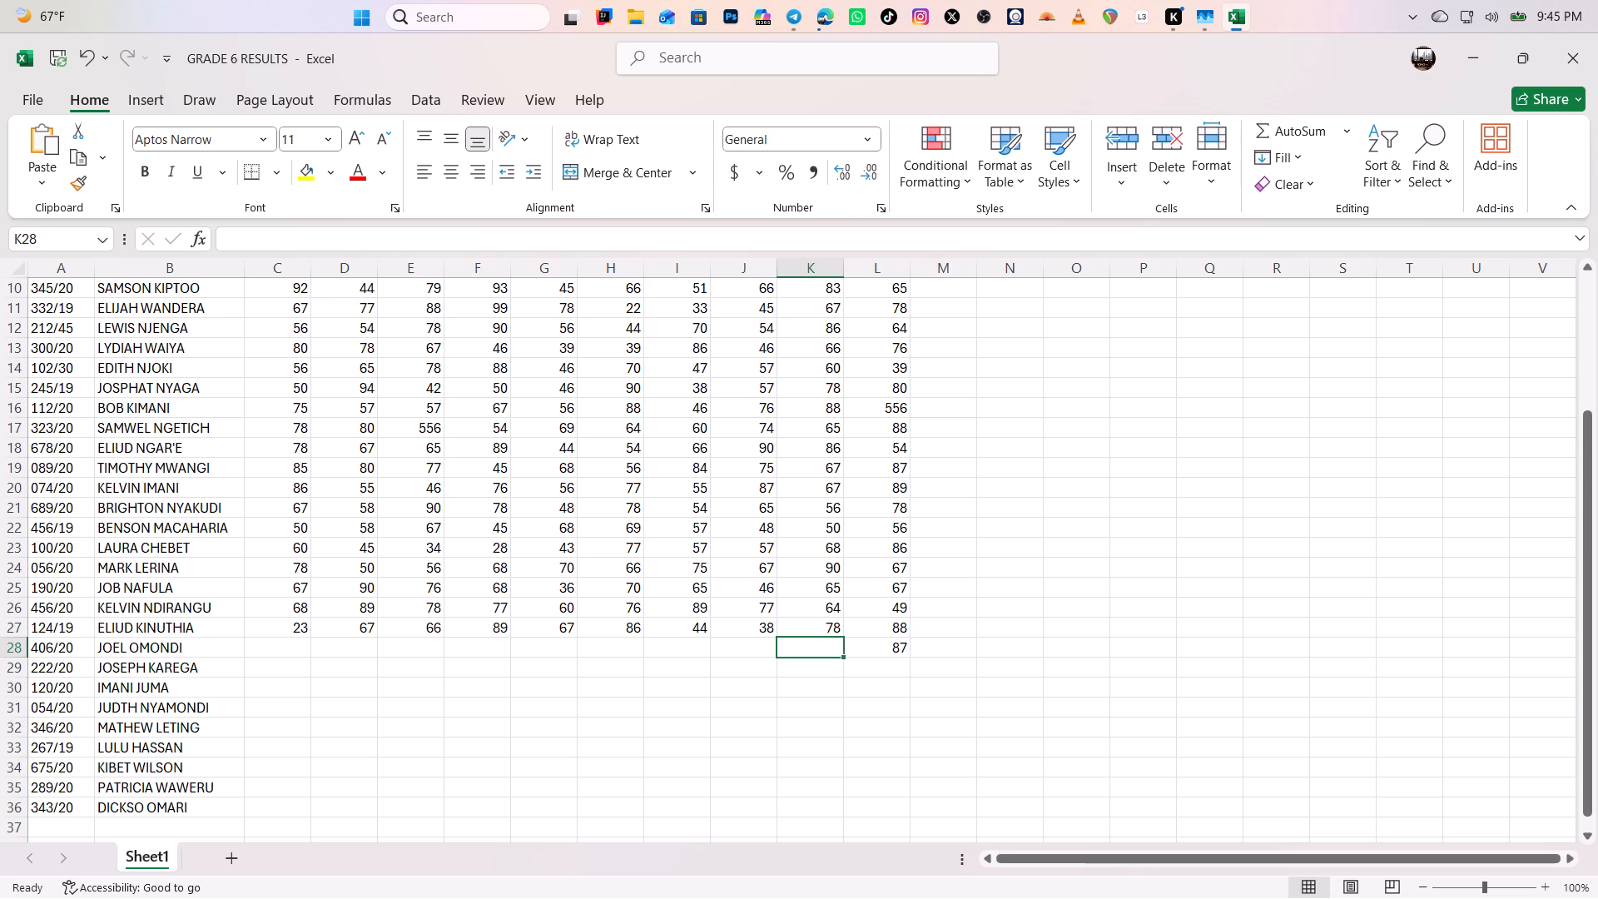
key("5")
key("6")
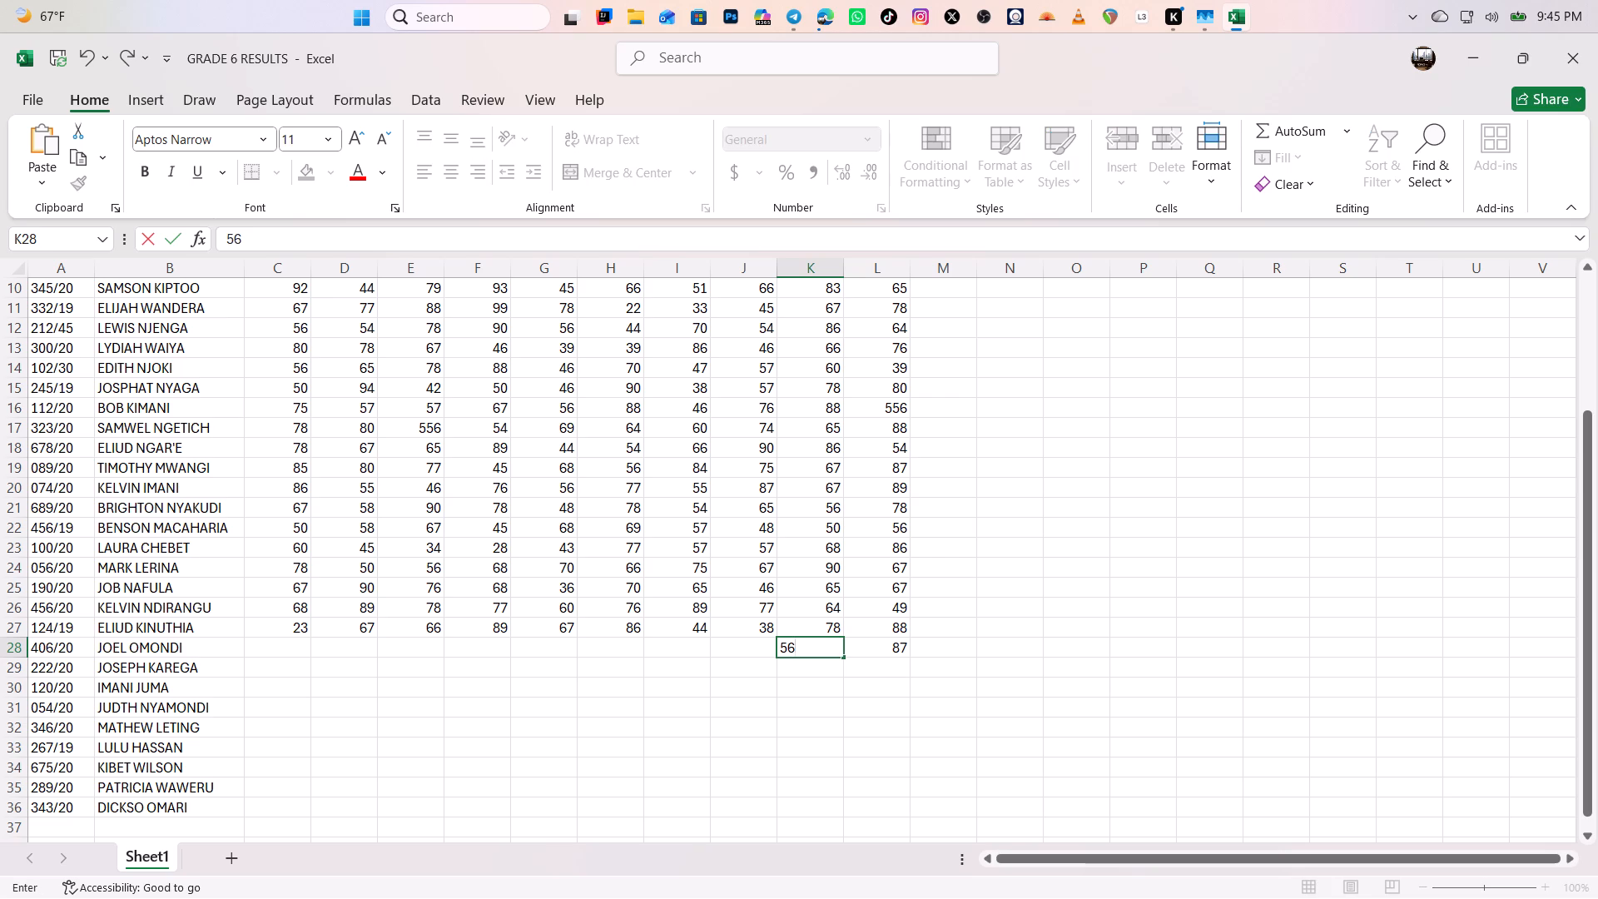
left_click(736, 650)
key("5")
key("4")
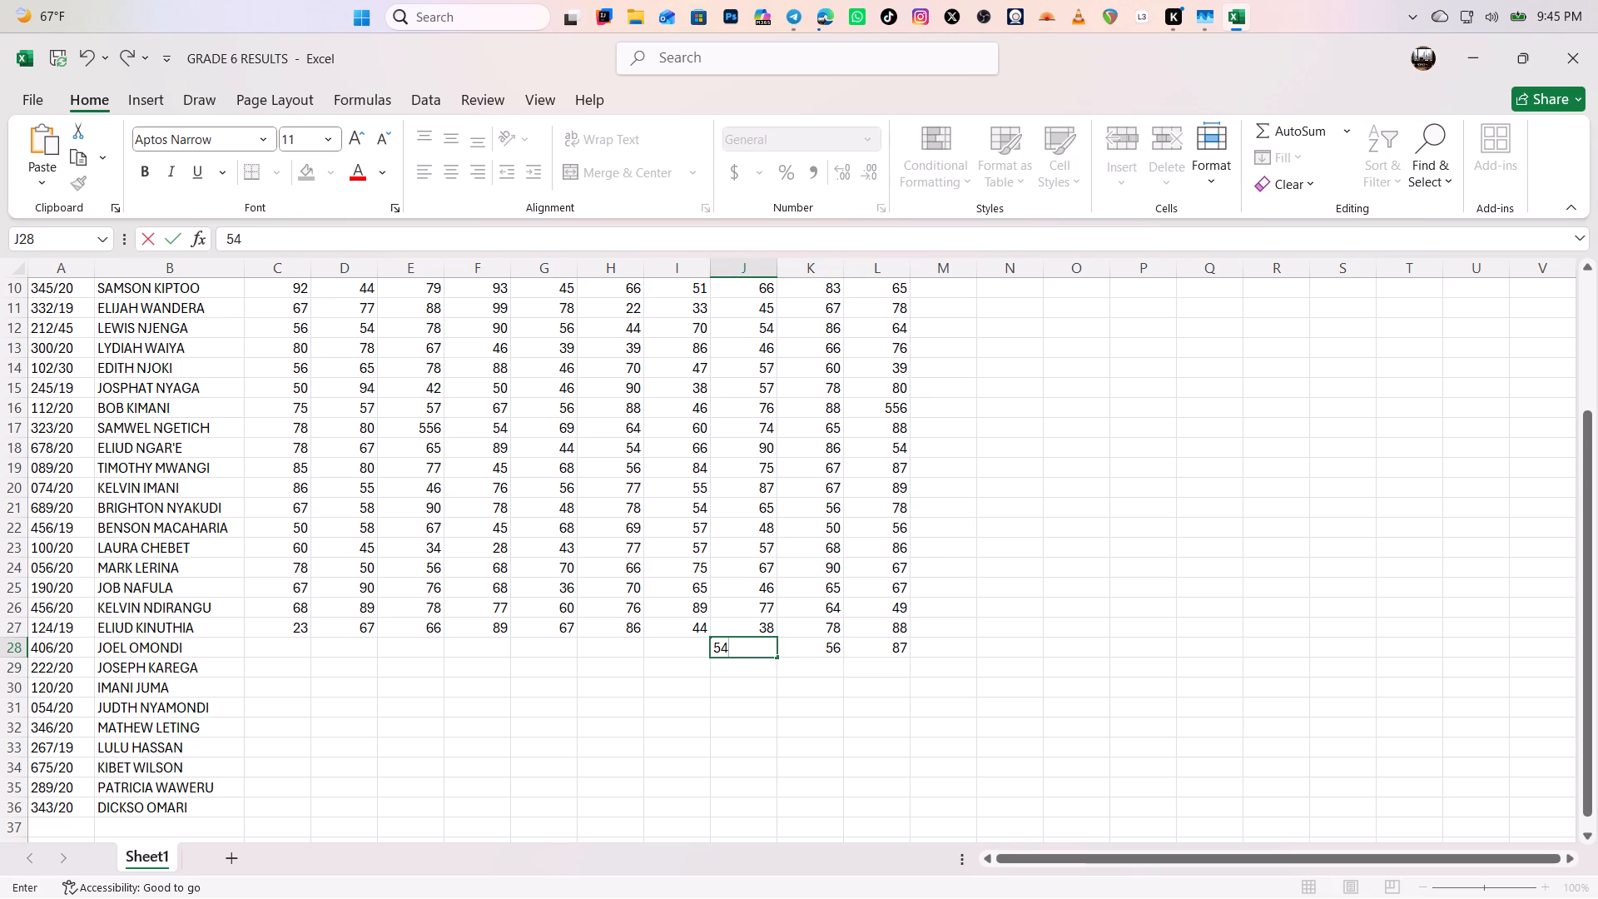
left_click(658, 656)
key("2")
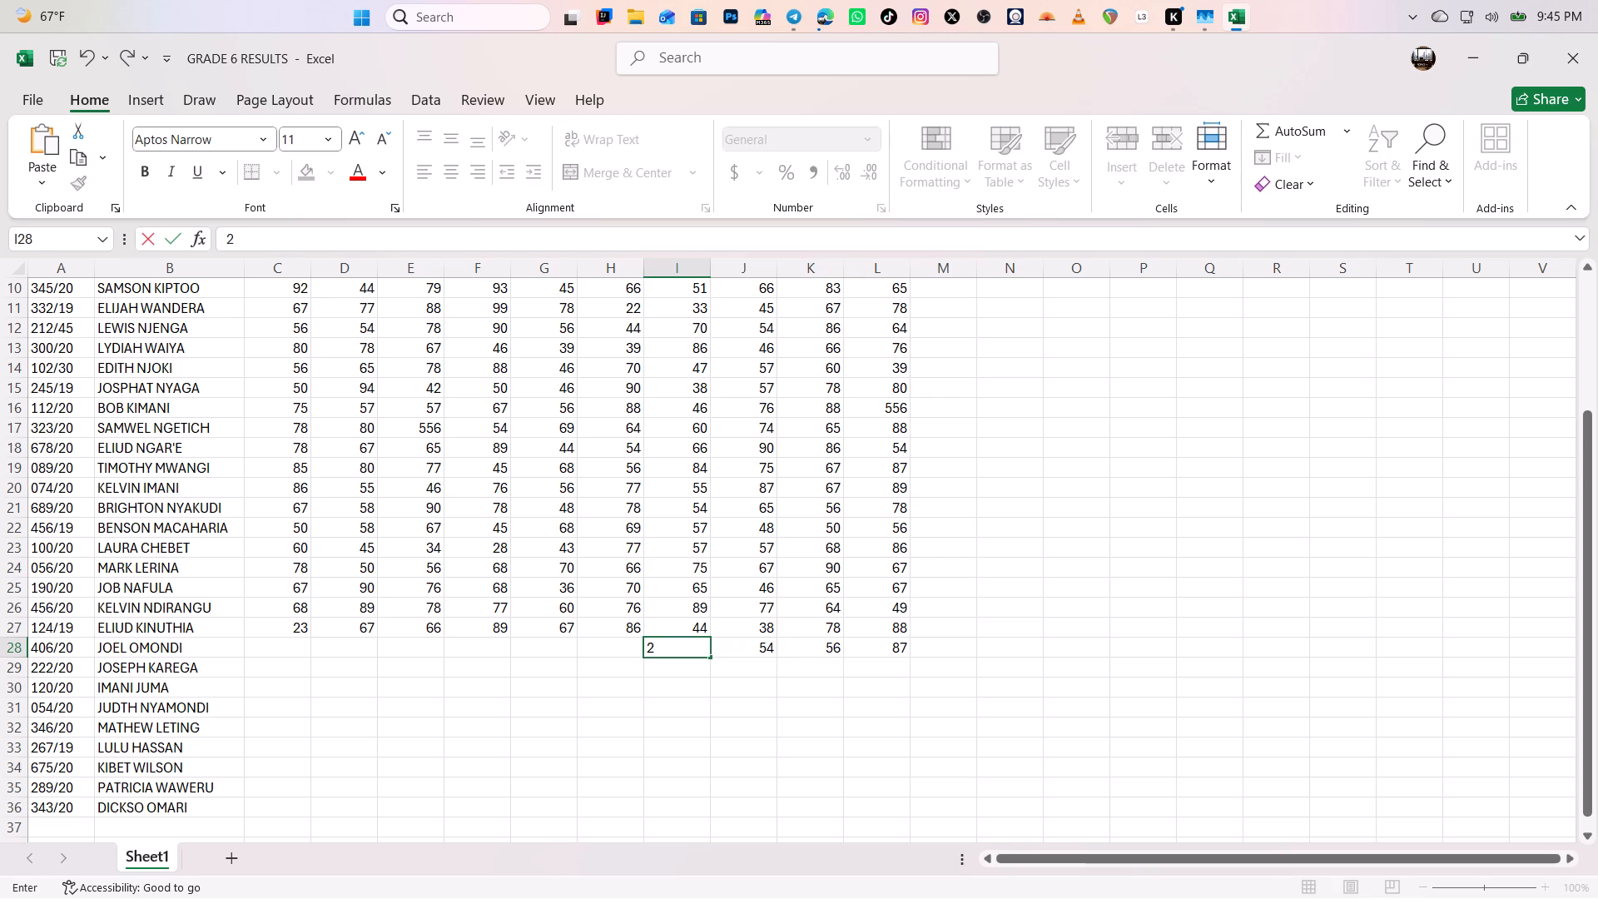
key("5")
left_click(599, 653)
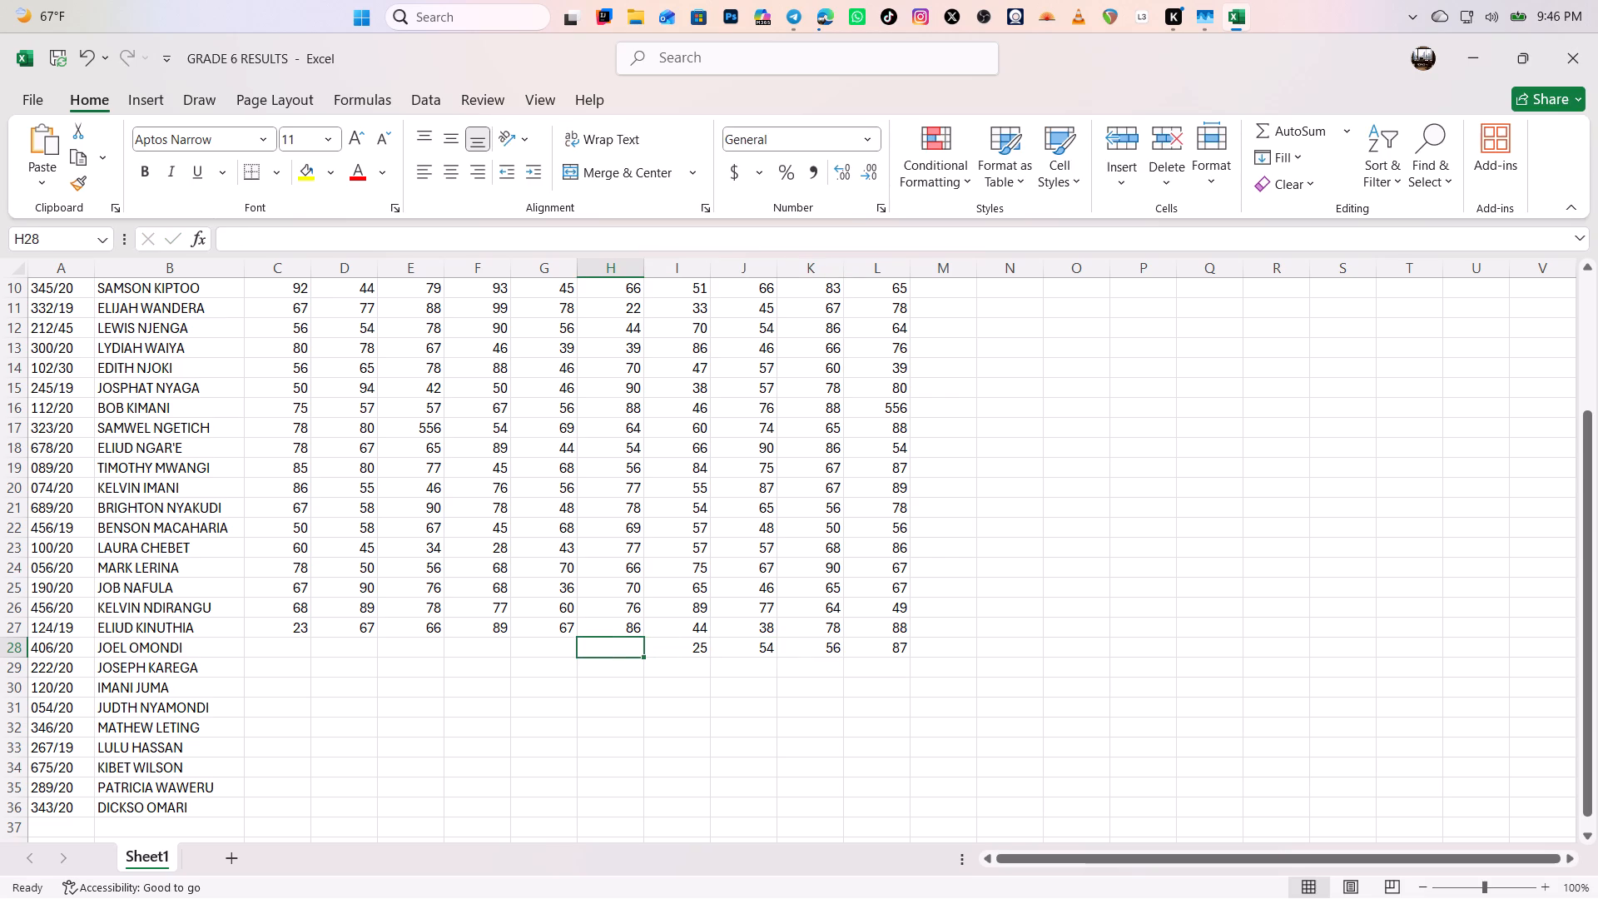
type("55")
Complete the marks in row 28, from column G back to C, with 68, 88, 87, 56 and 67.
left_click(550, 648)
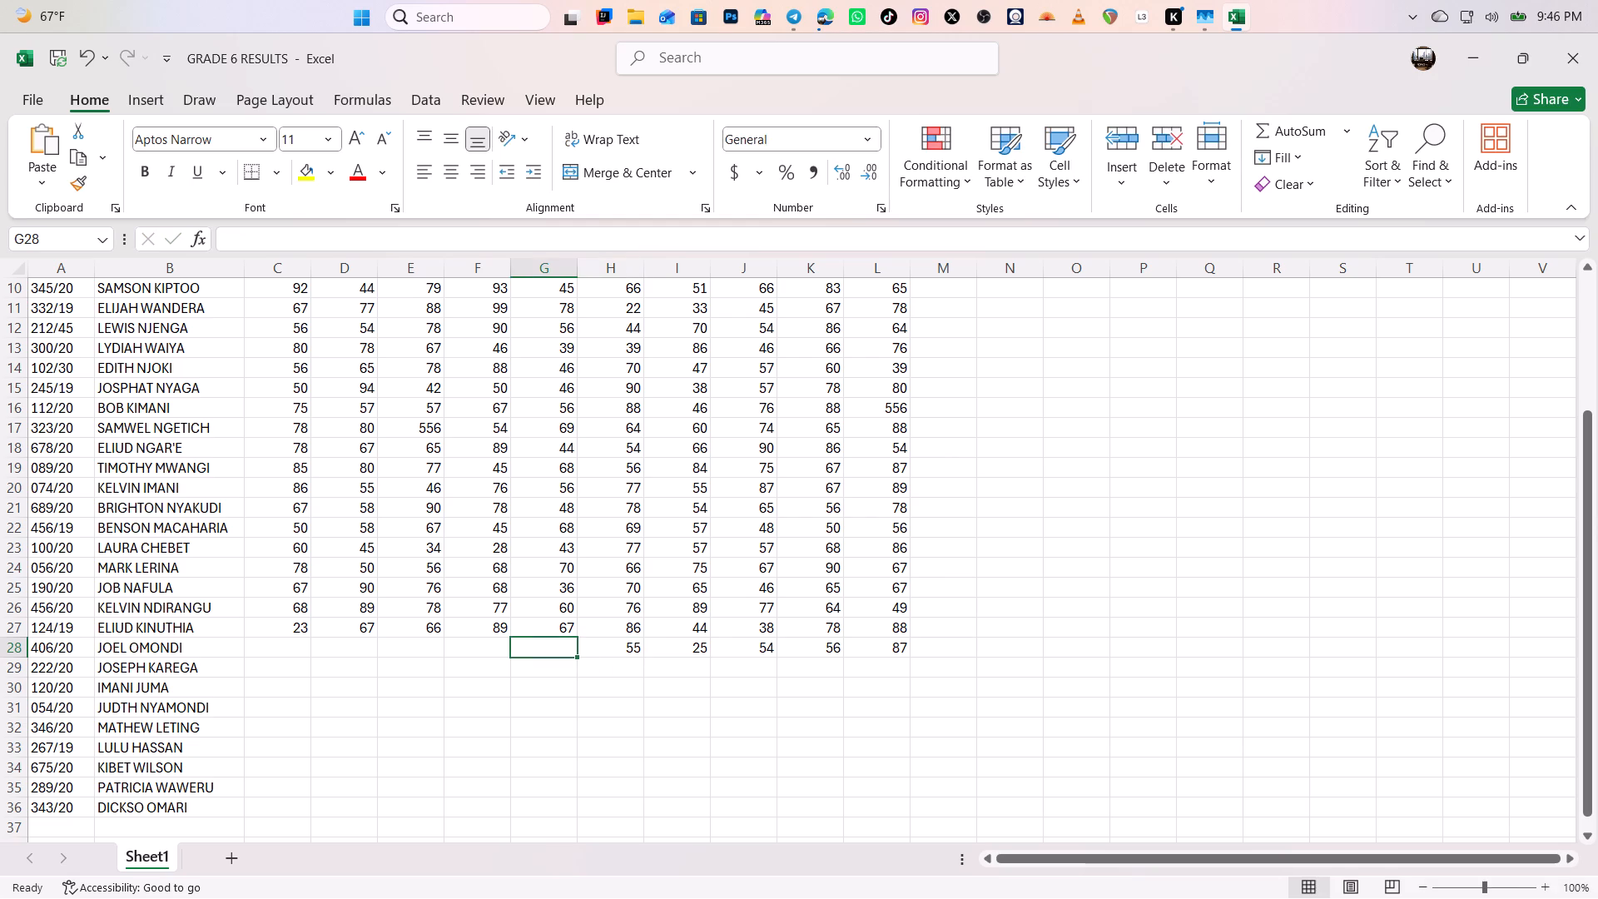
key("6")
key("8")
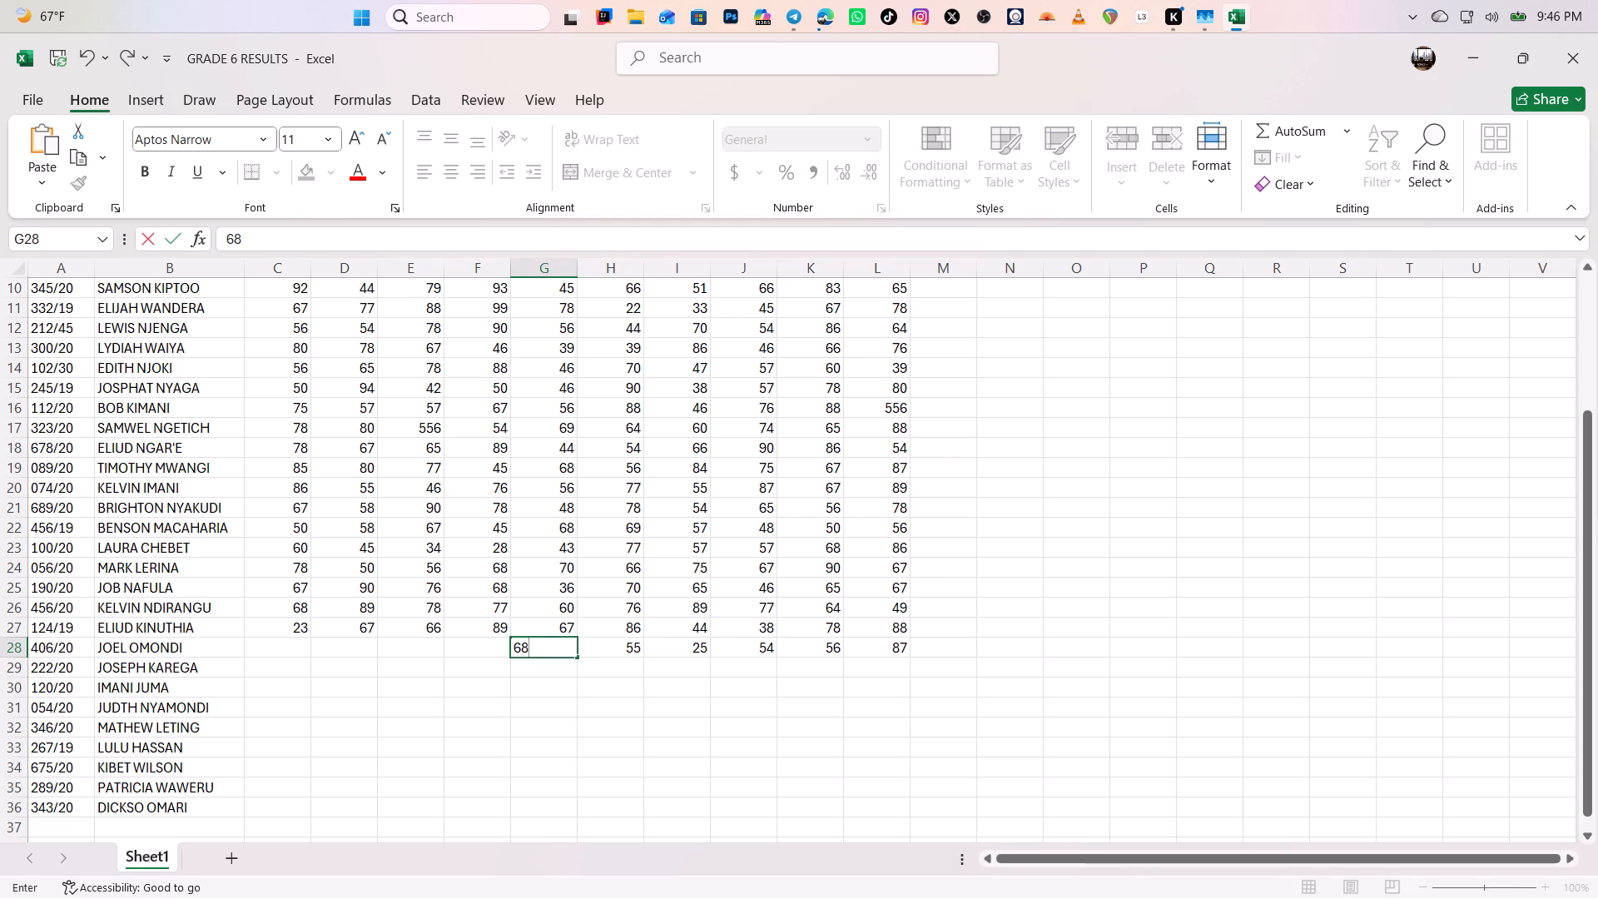
left_click(503, 654)
key("8")
key("8")
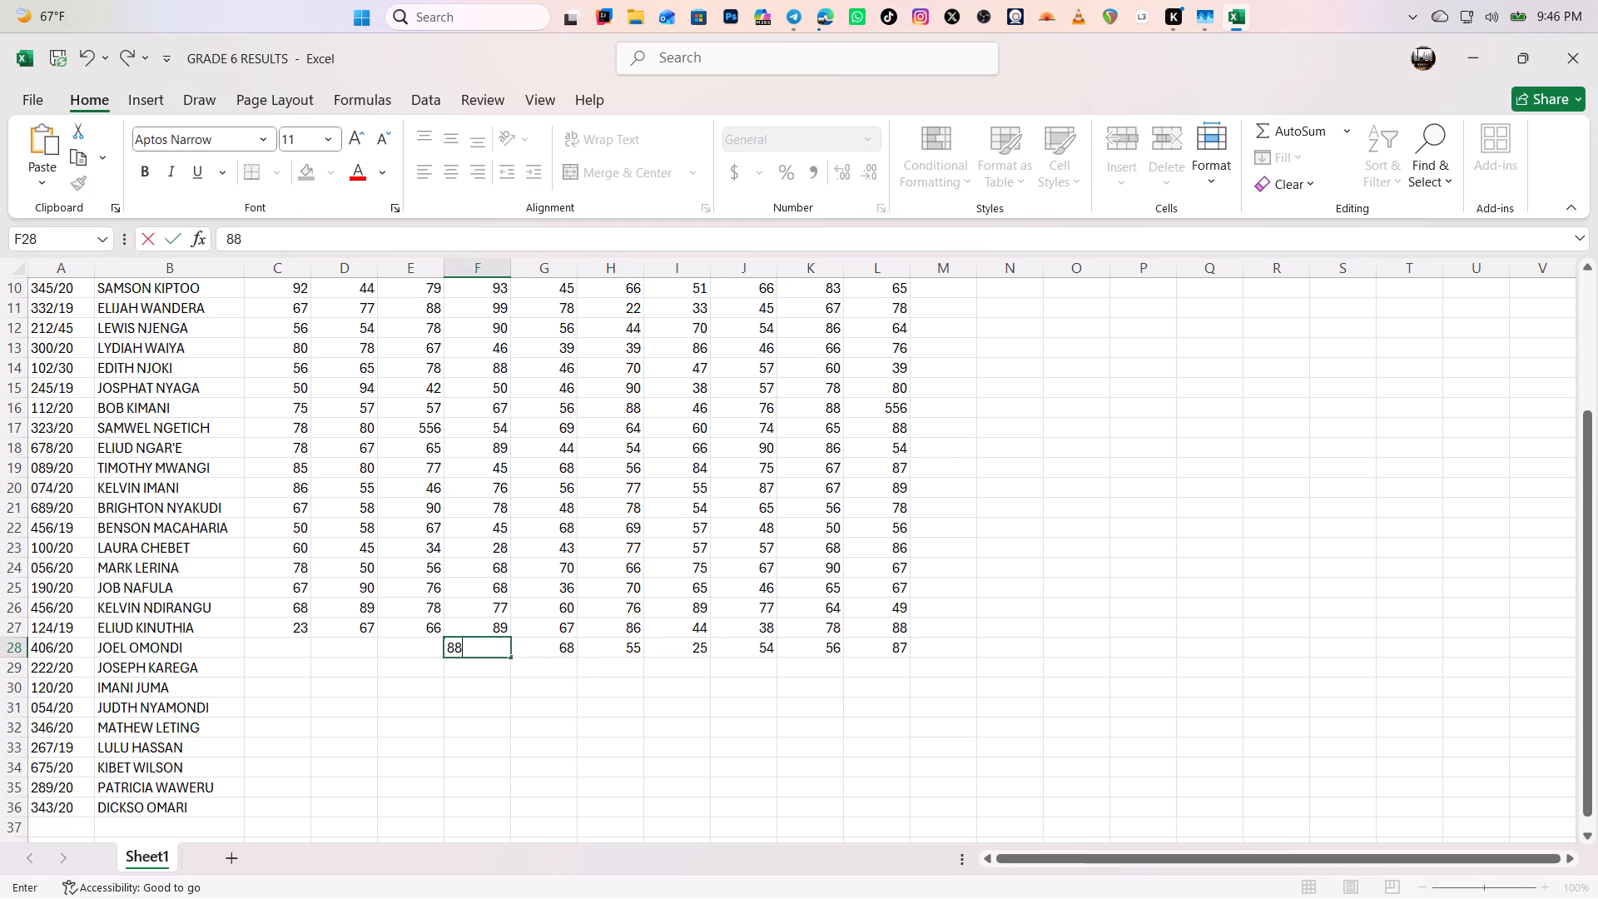
left_click(424, 657)
key("8")
key("7")
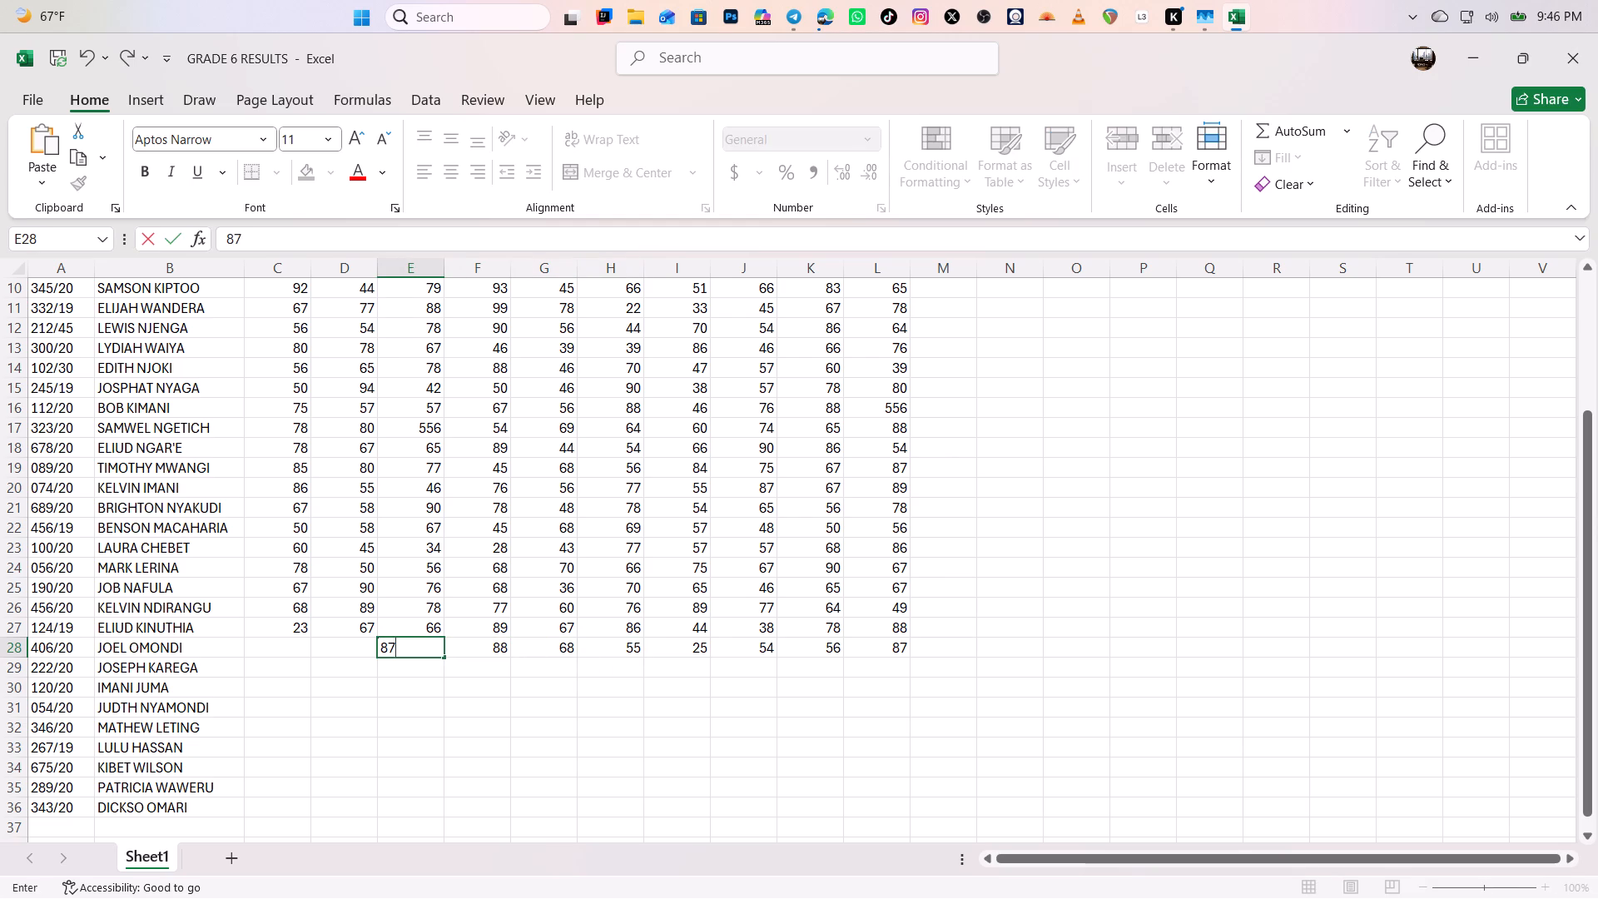
left_click(348, 652)
key("5")
key("6")
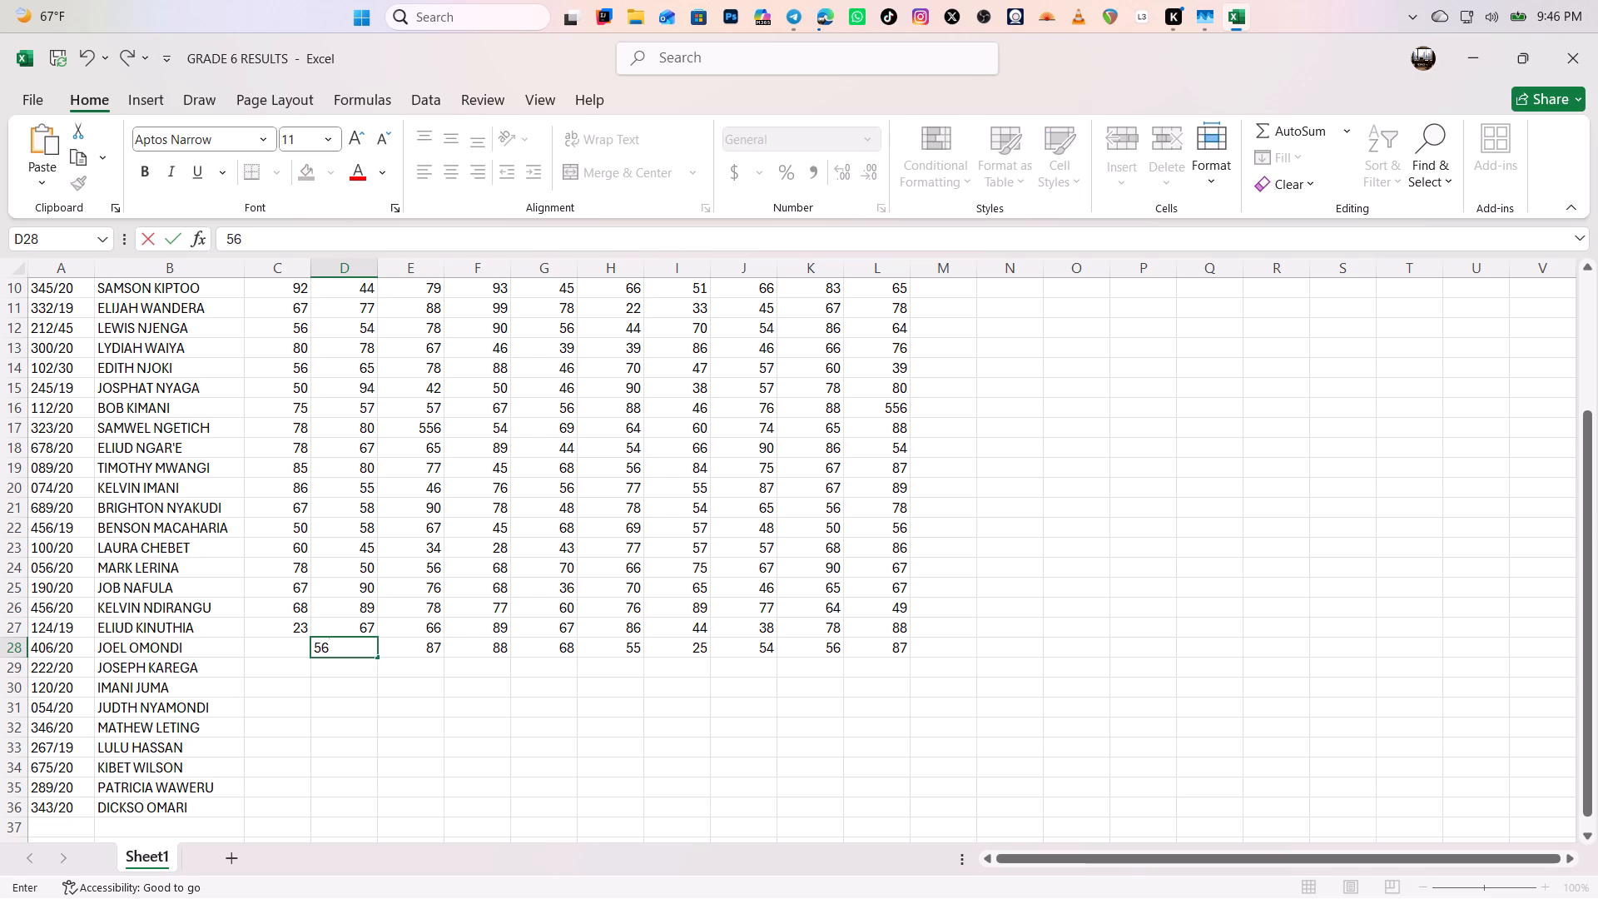
left_click(277, 658)
left_click(275, 651)
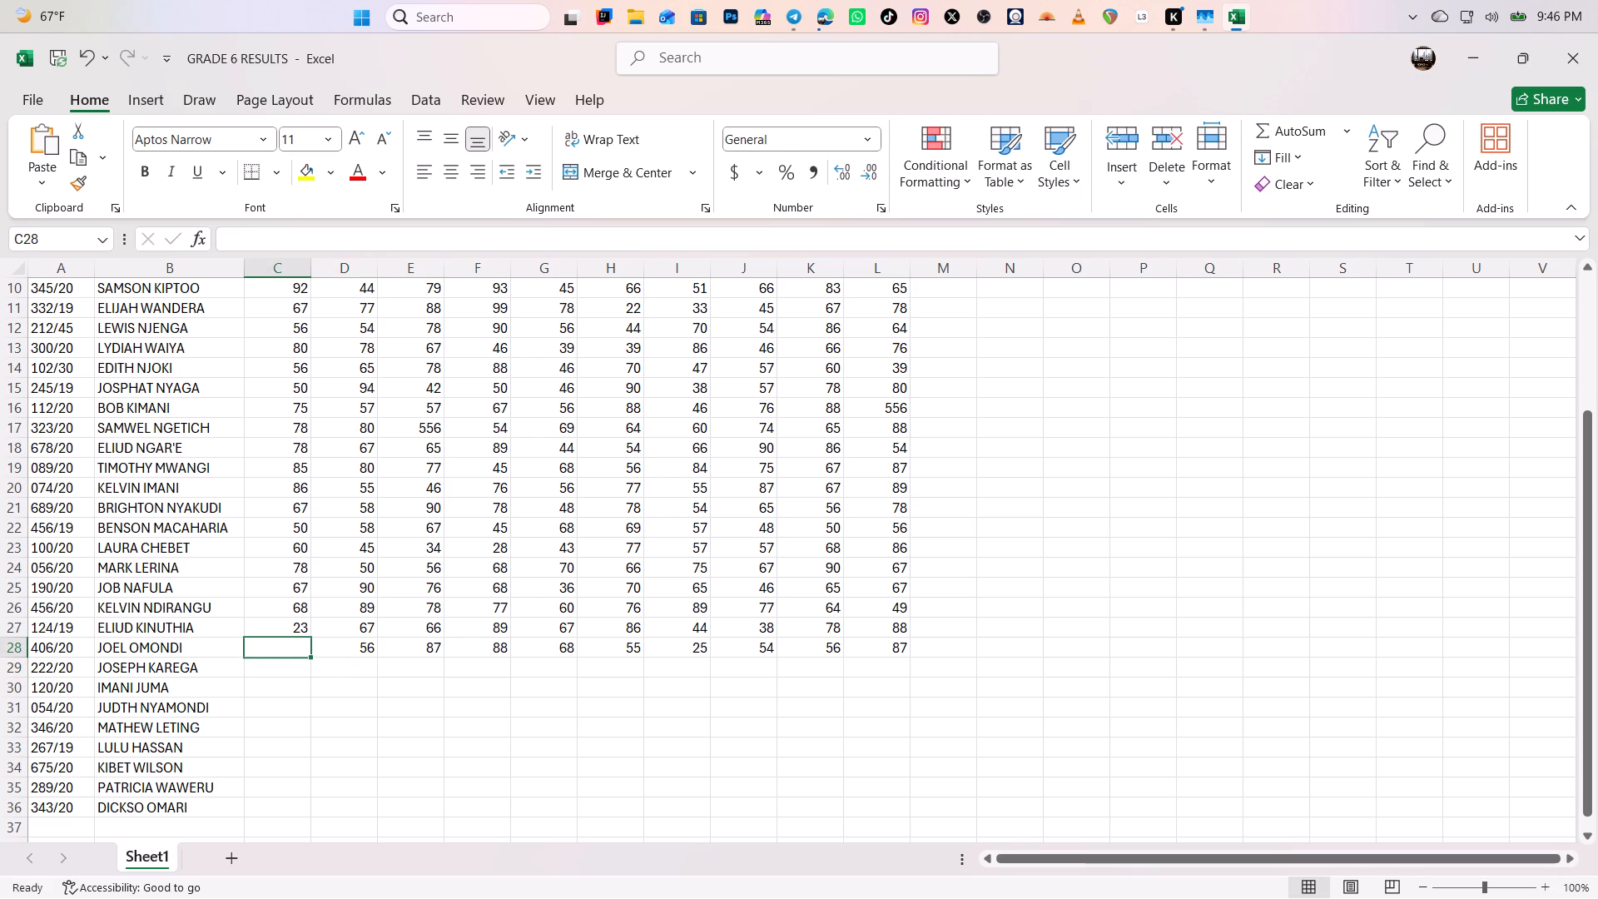
key("6")
key("7")
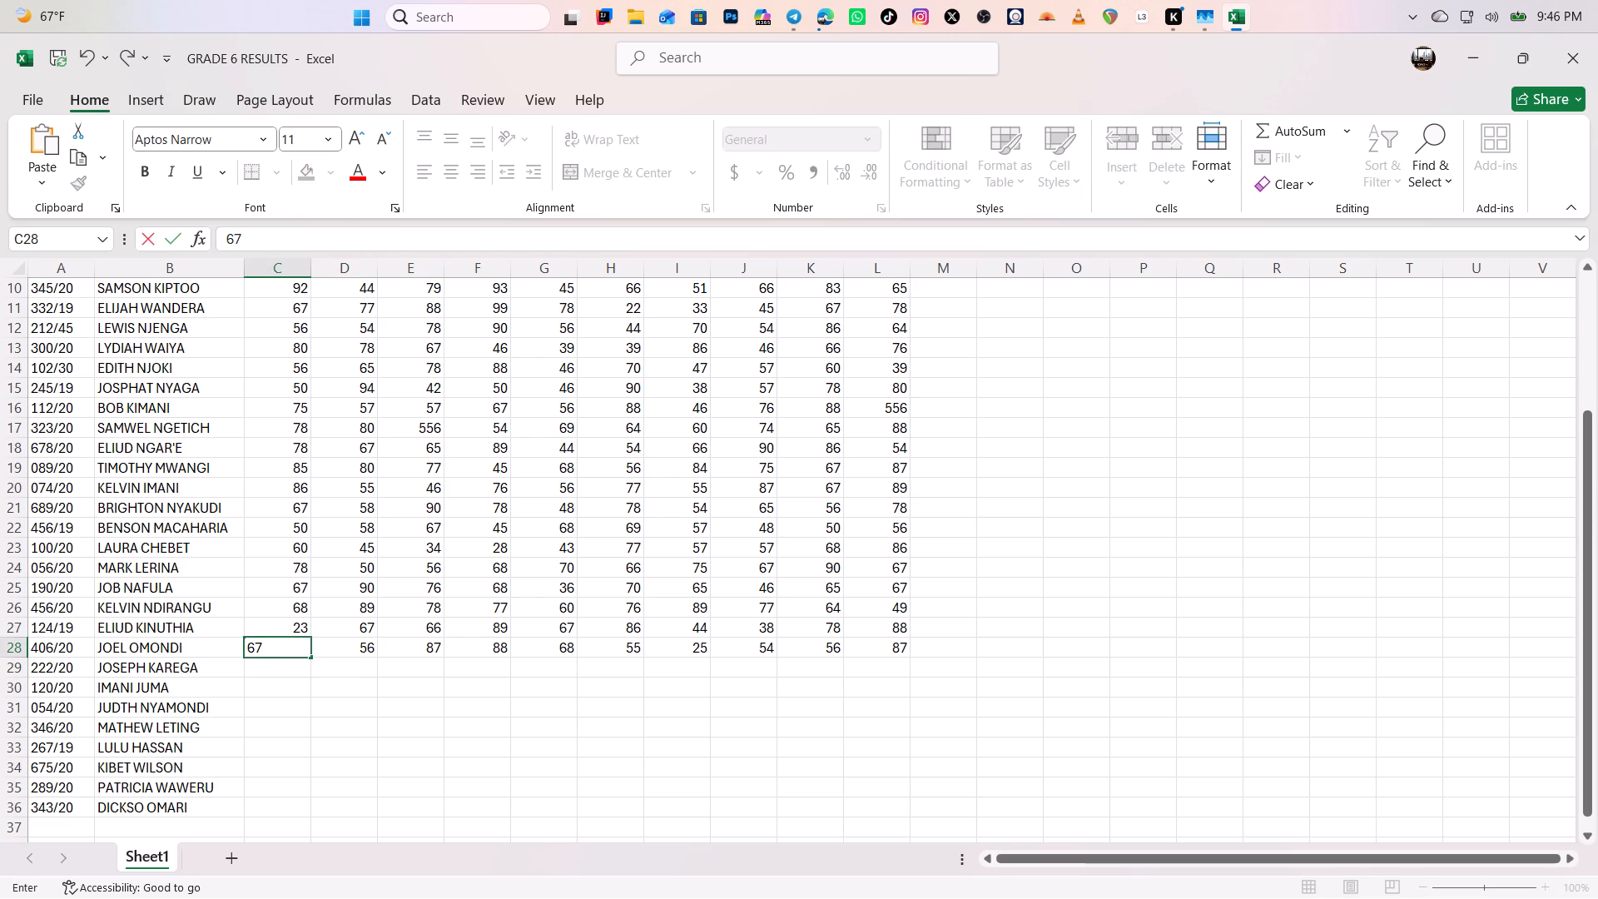
left_click(285, 678)
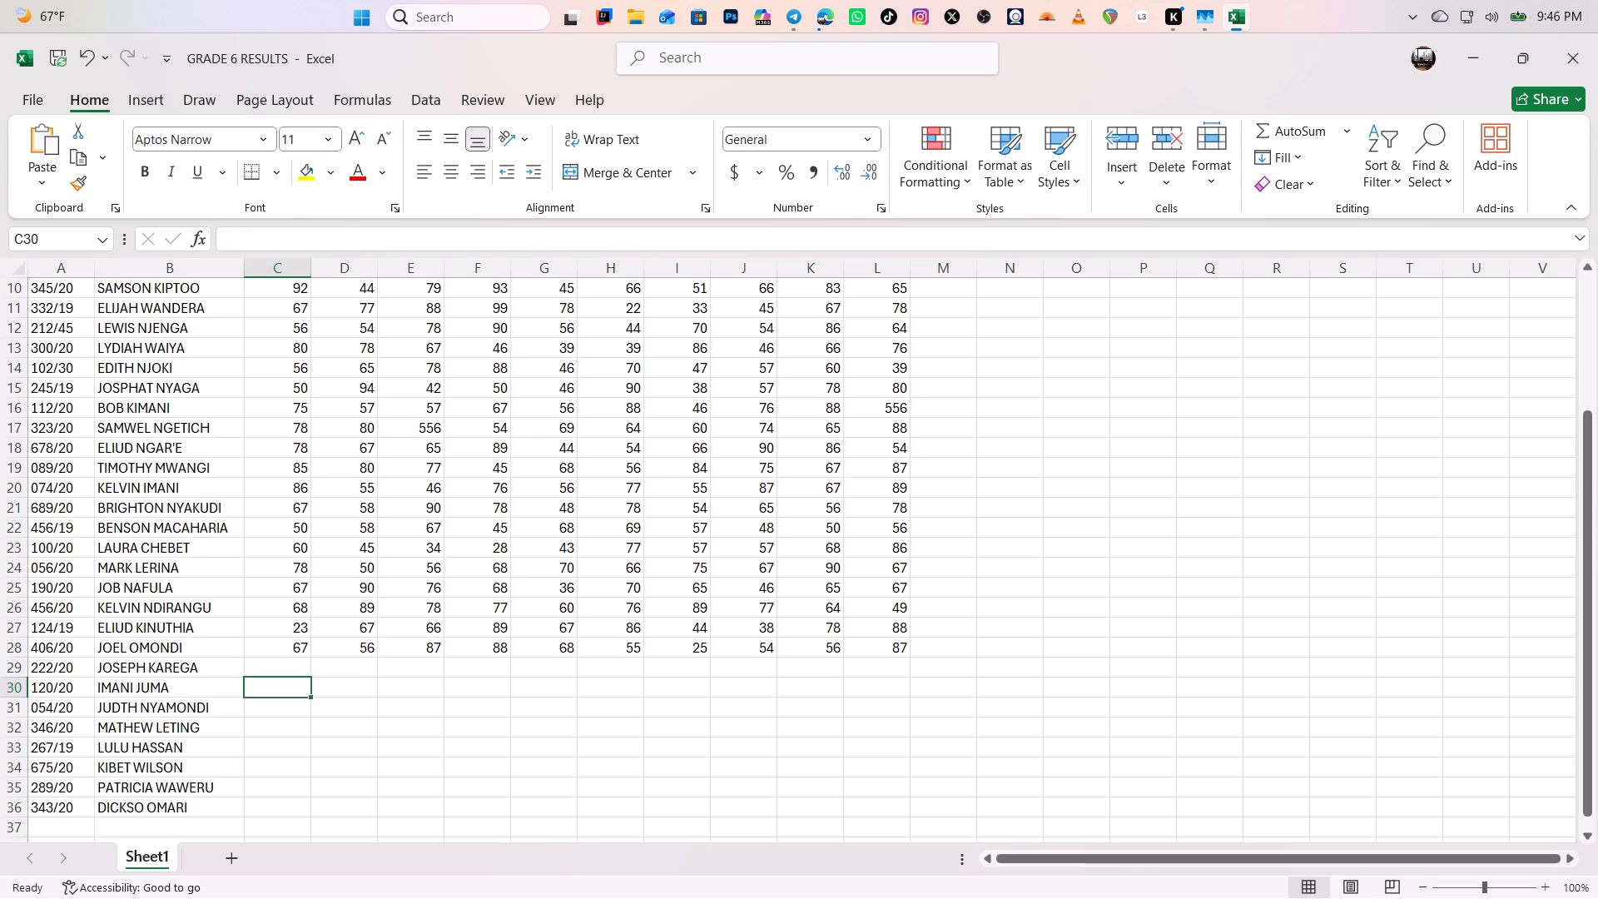
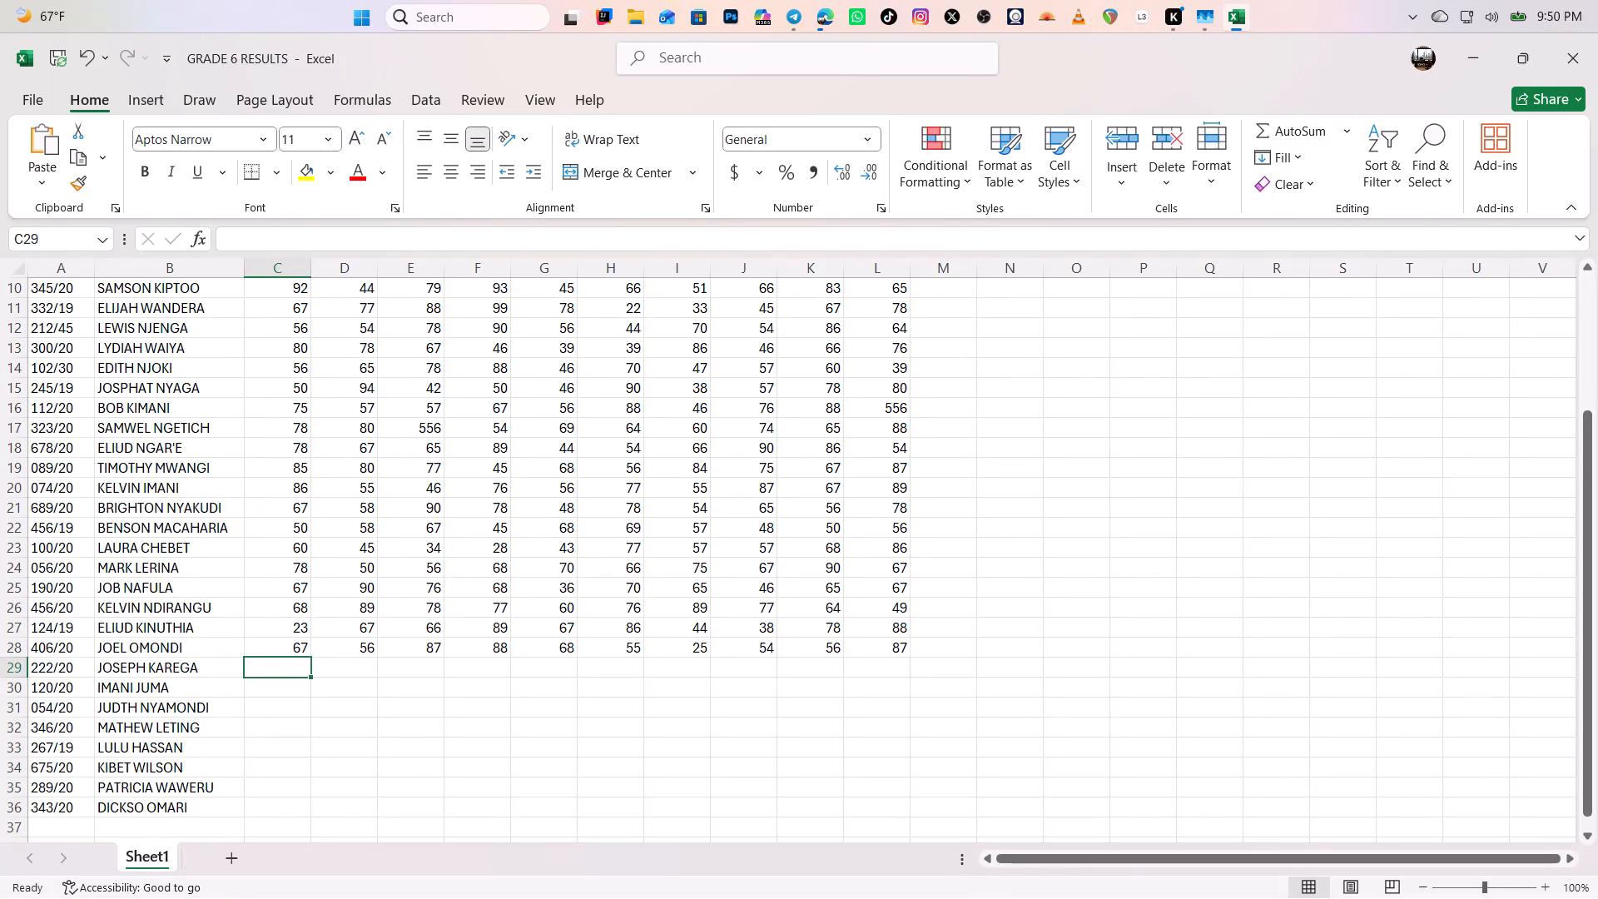
type("56")
key("Right")
type("56")
key("Right")
type("34")
key("Right")
type("89")
key("Right")
type("46")
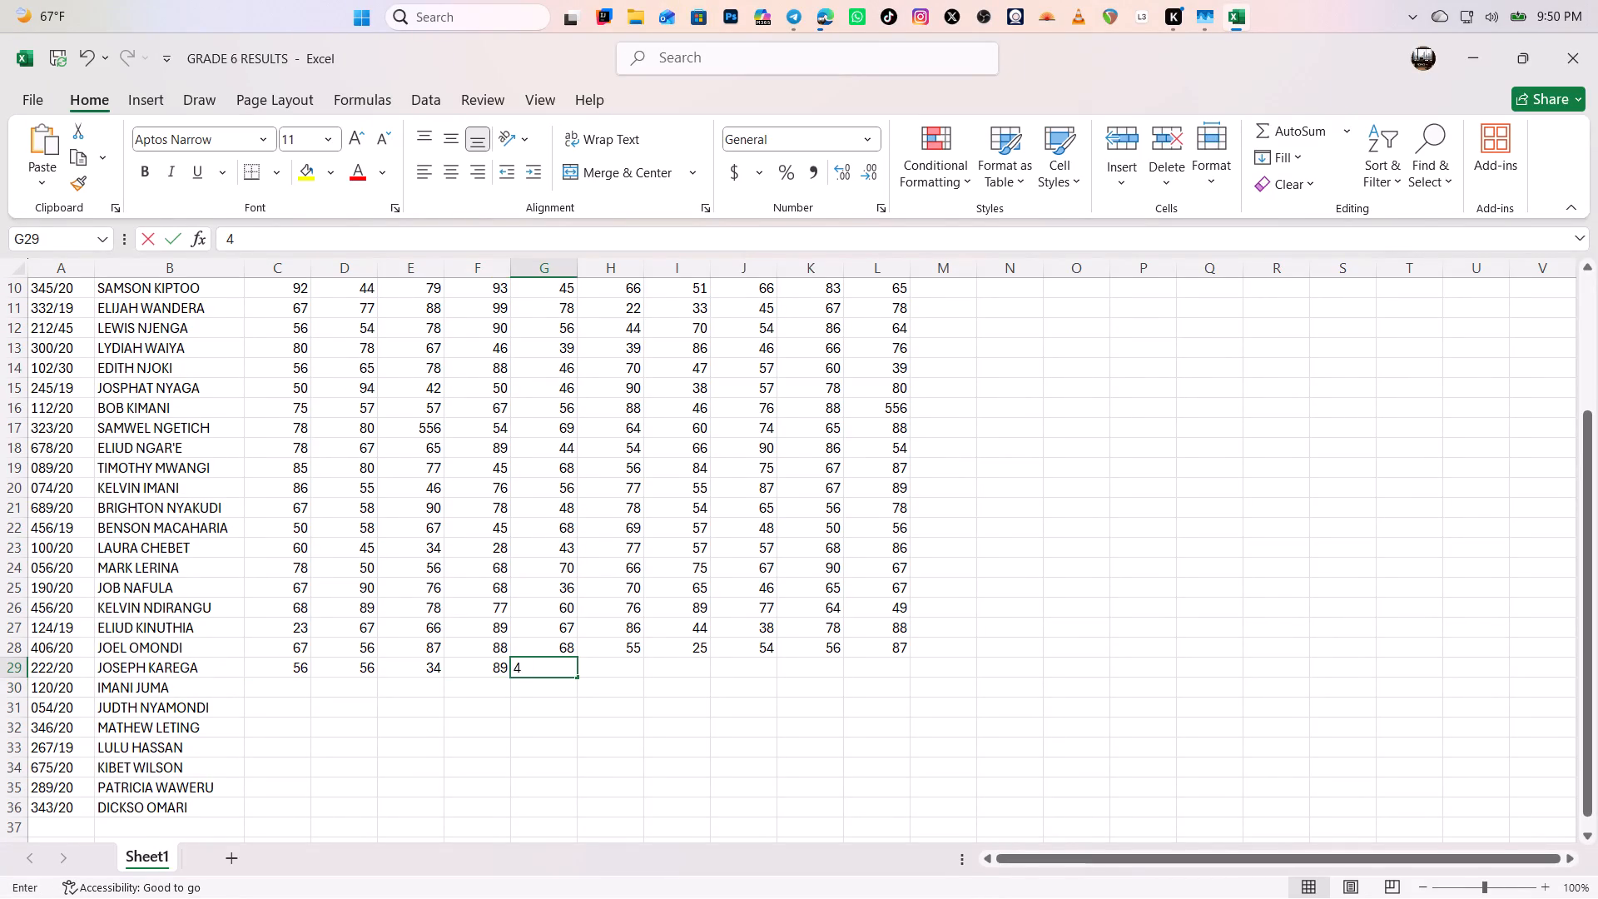
key("Right")
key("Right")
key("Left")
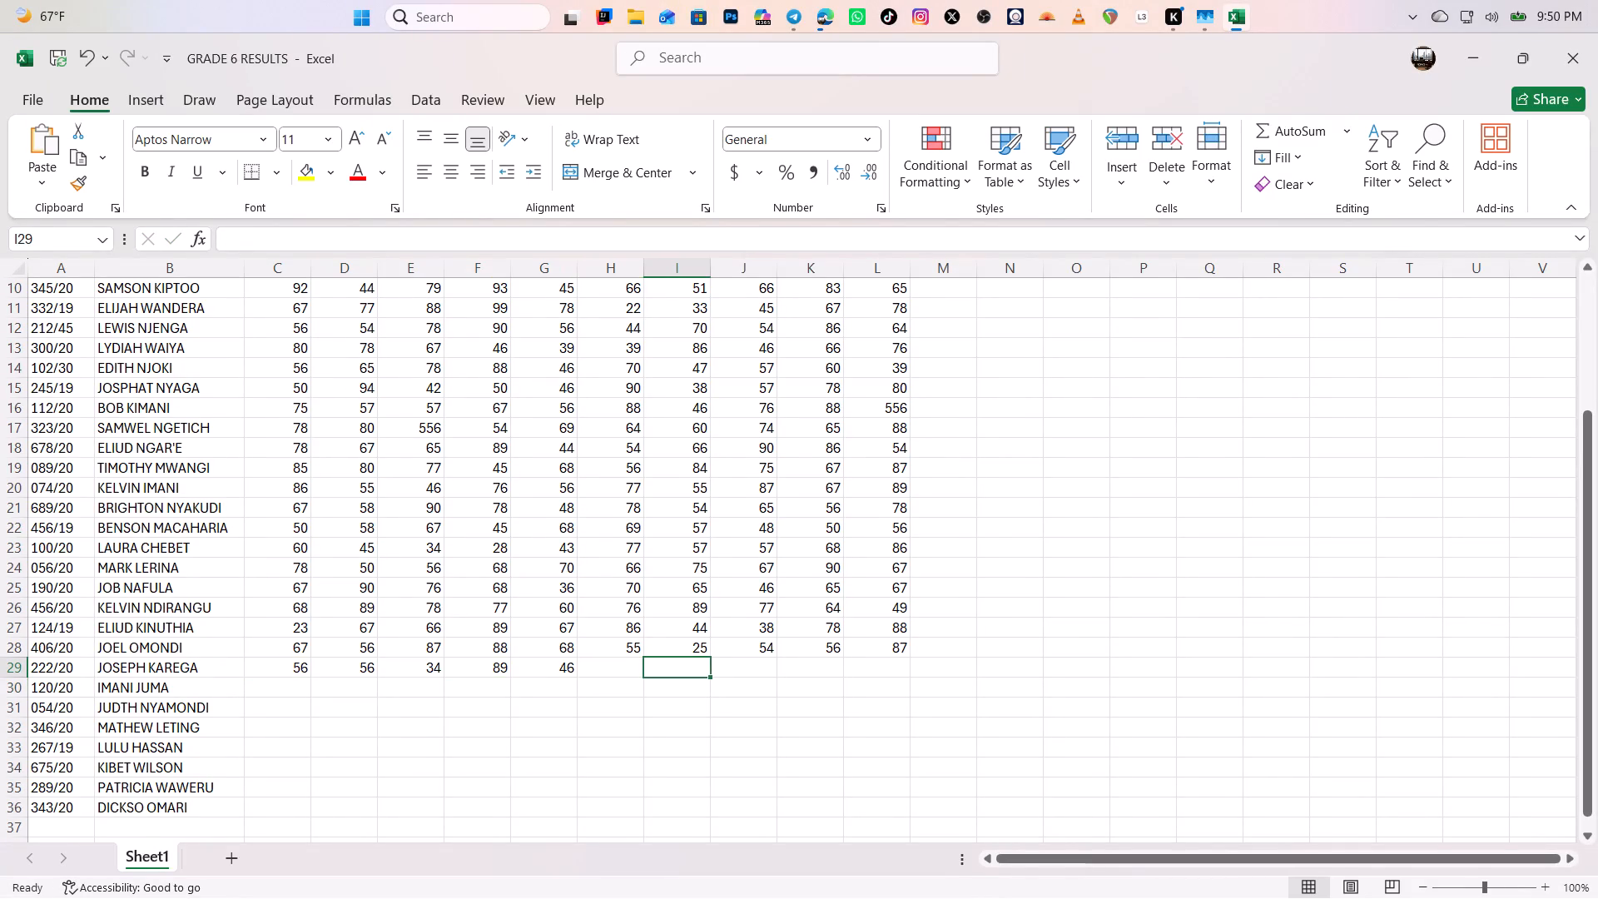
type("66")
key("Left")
Complete the marks in row 29 by entering 86, 34, 54, 67 and 45 in cells H29 to L29.
key("Right")
key("8")
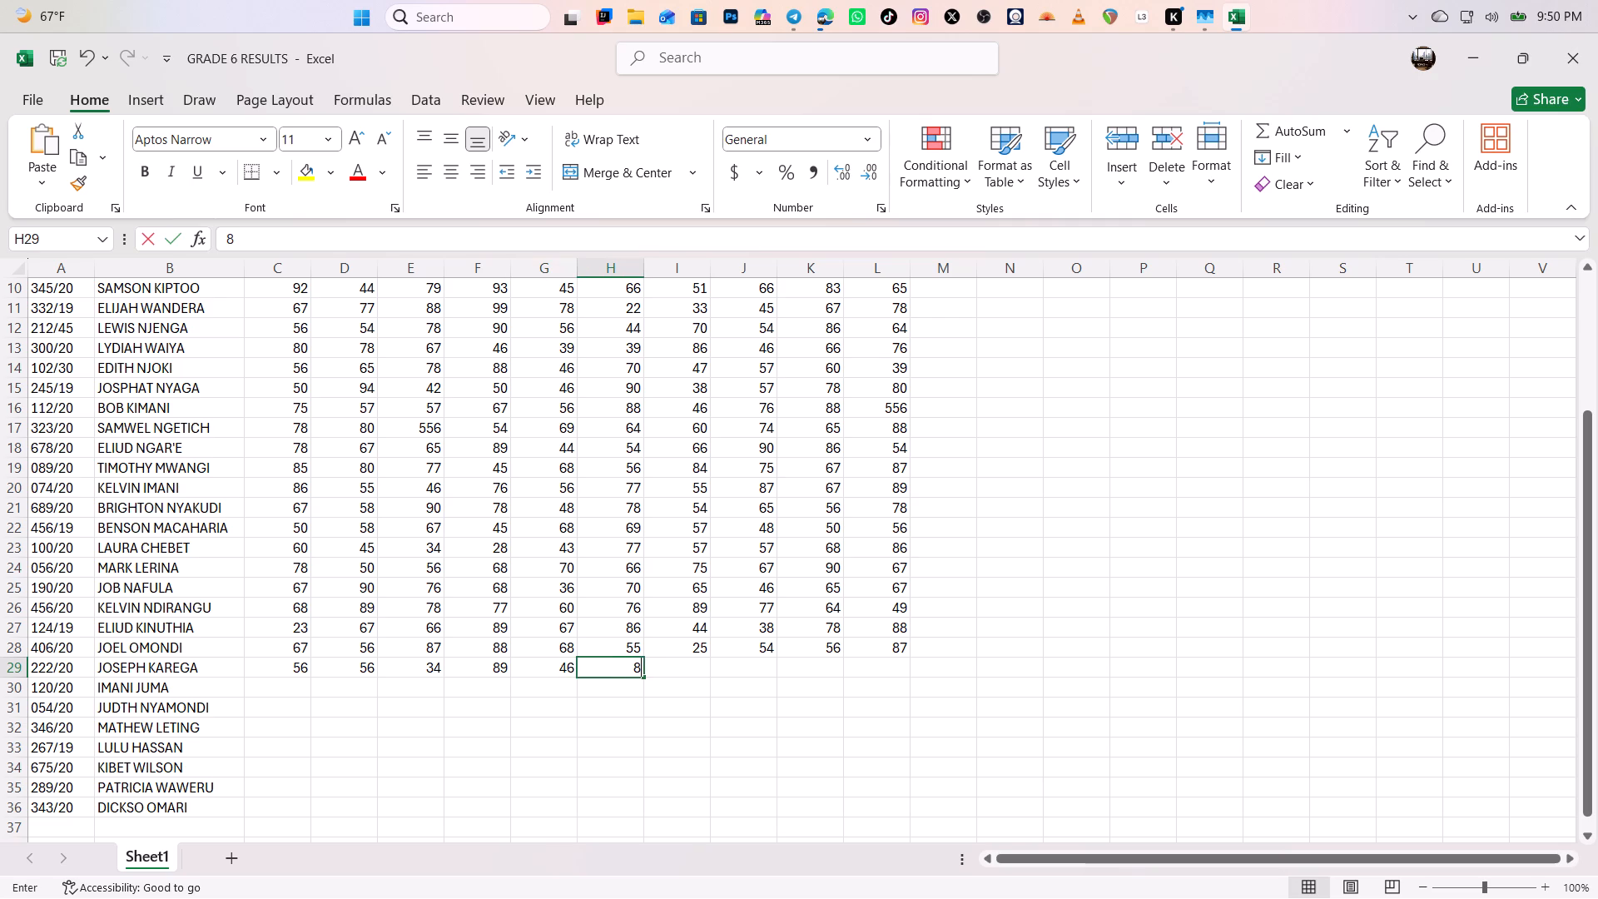
key("6")
key("Right")
type("34")
key("Right")
type("54")
key("Right")
type("67")
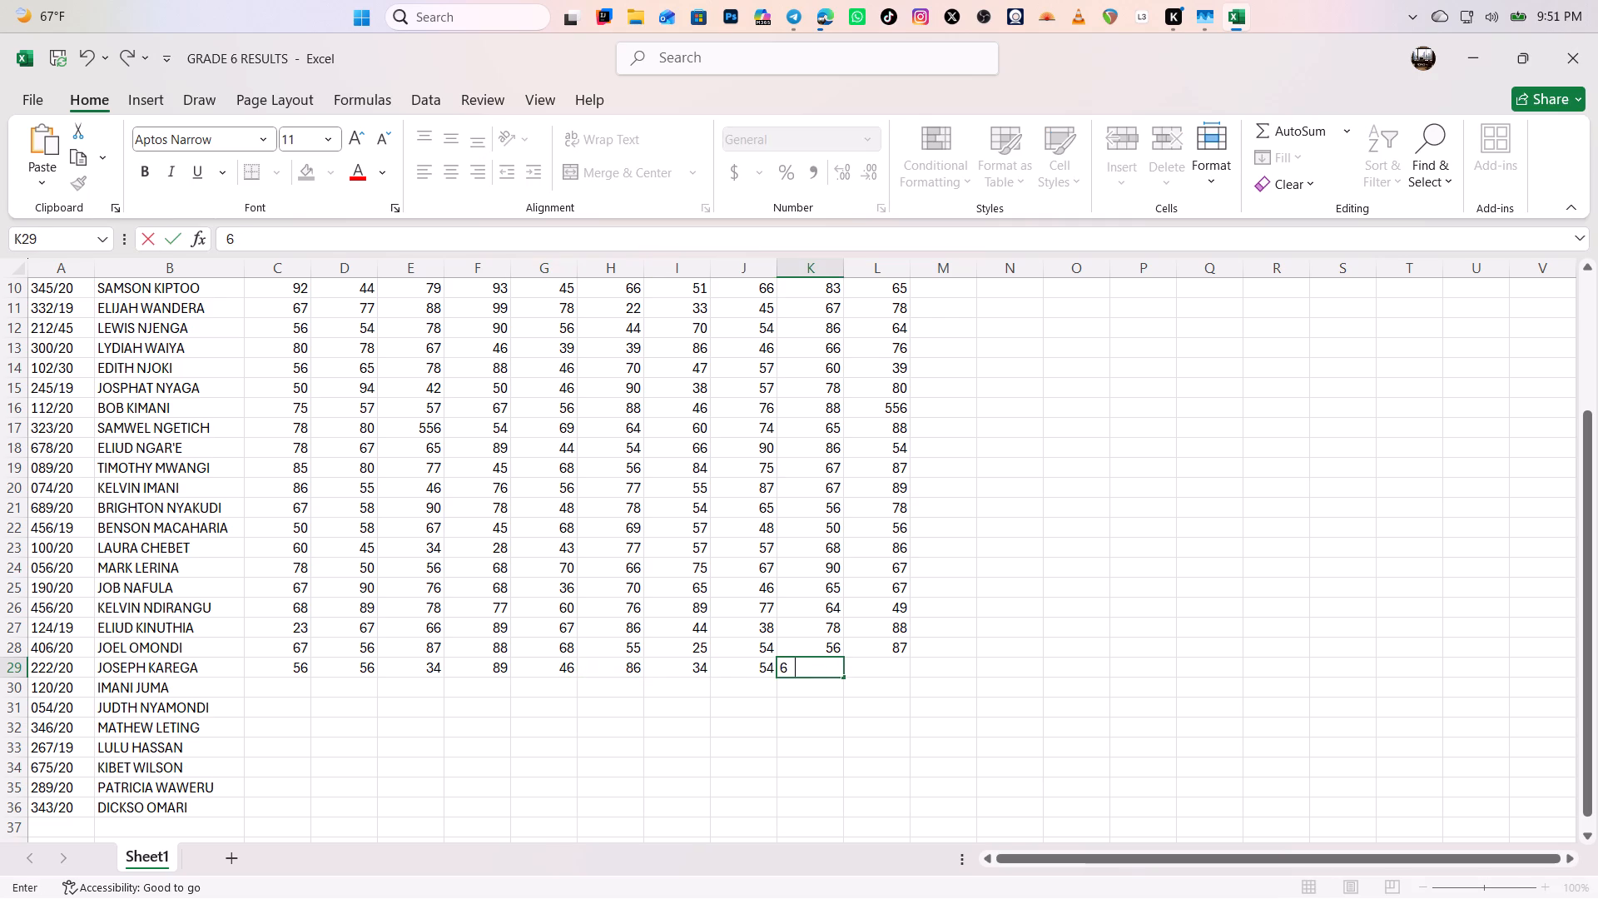
key("Right")
type("45")
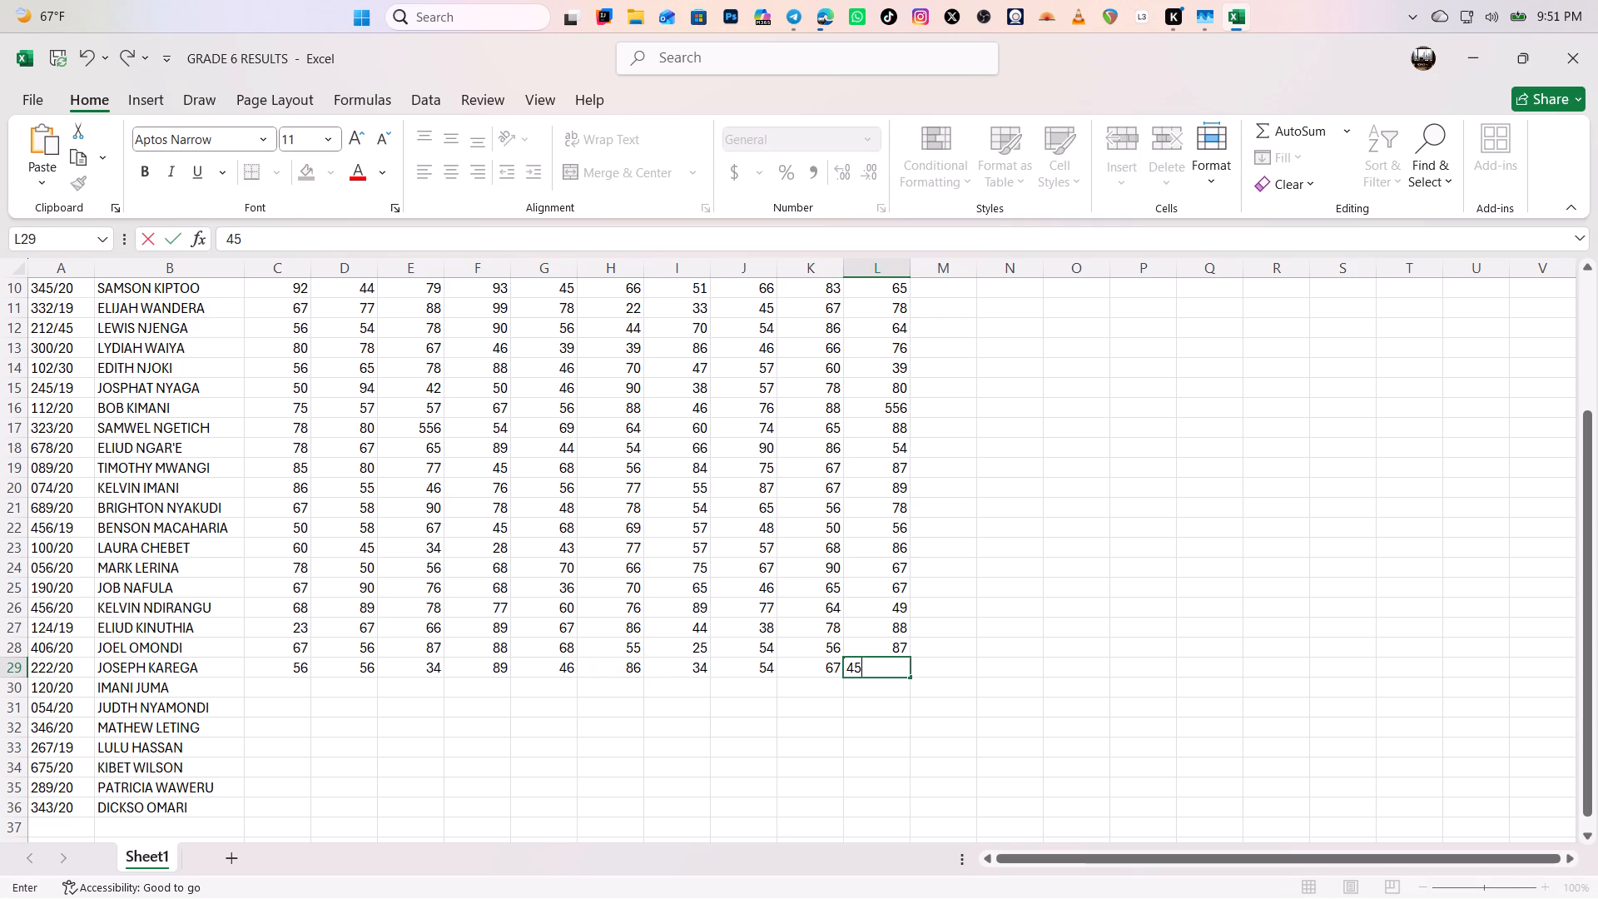
key("Down")
type("76")
key("Left")
type("44")
key("Left")
type("44")
key("Left")
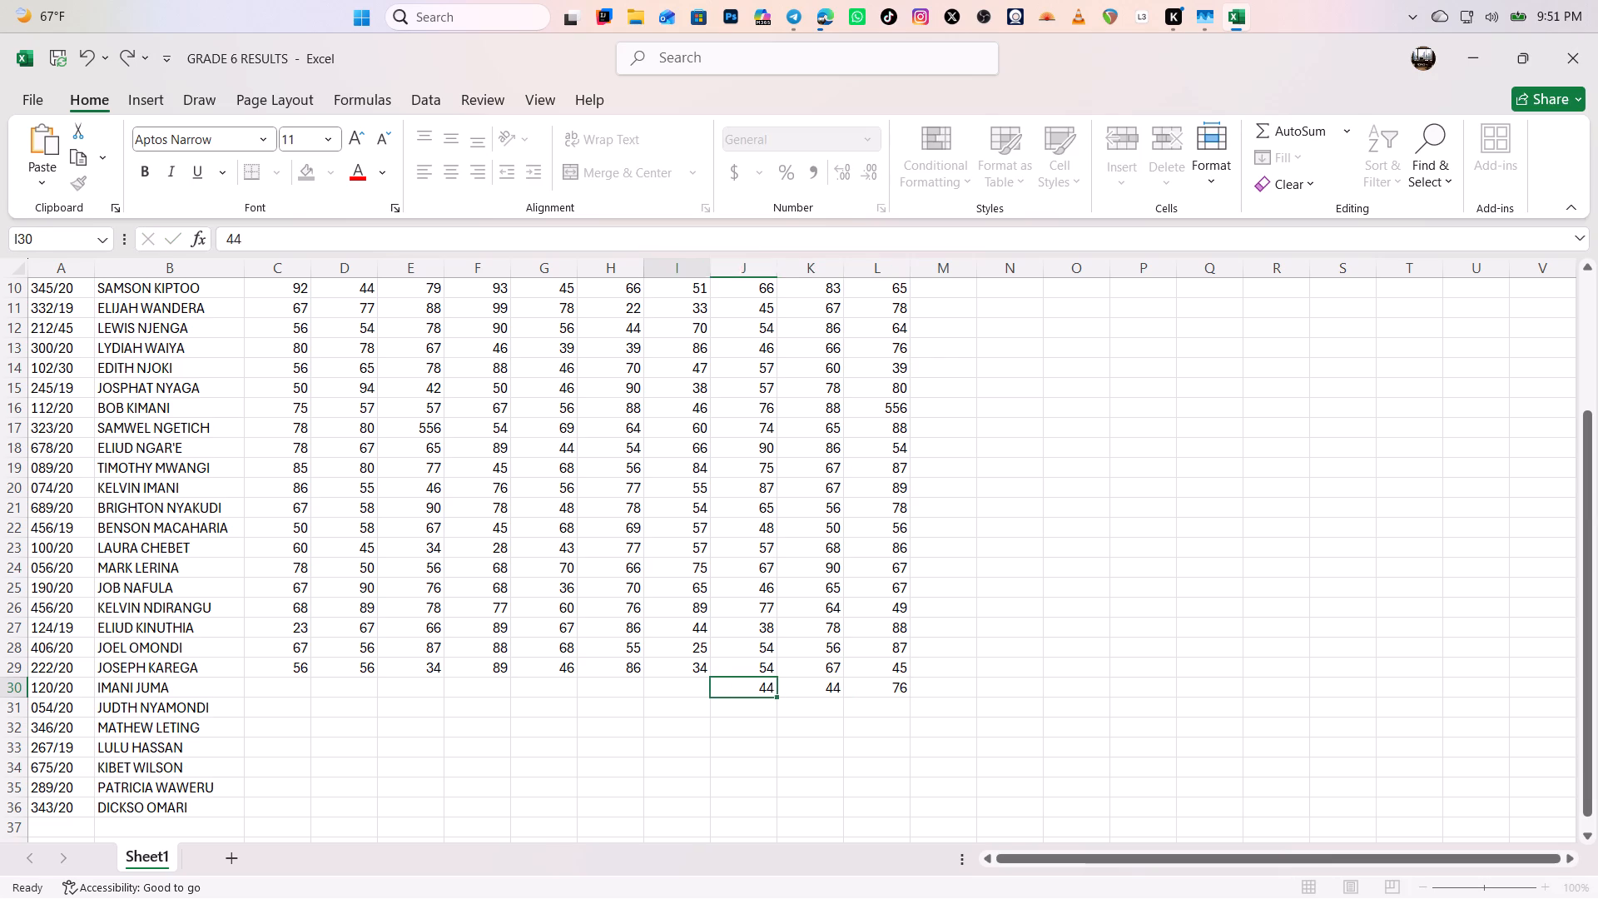
type("67")
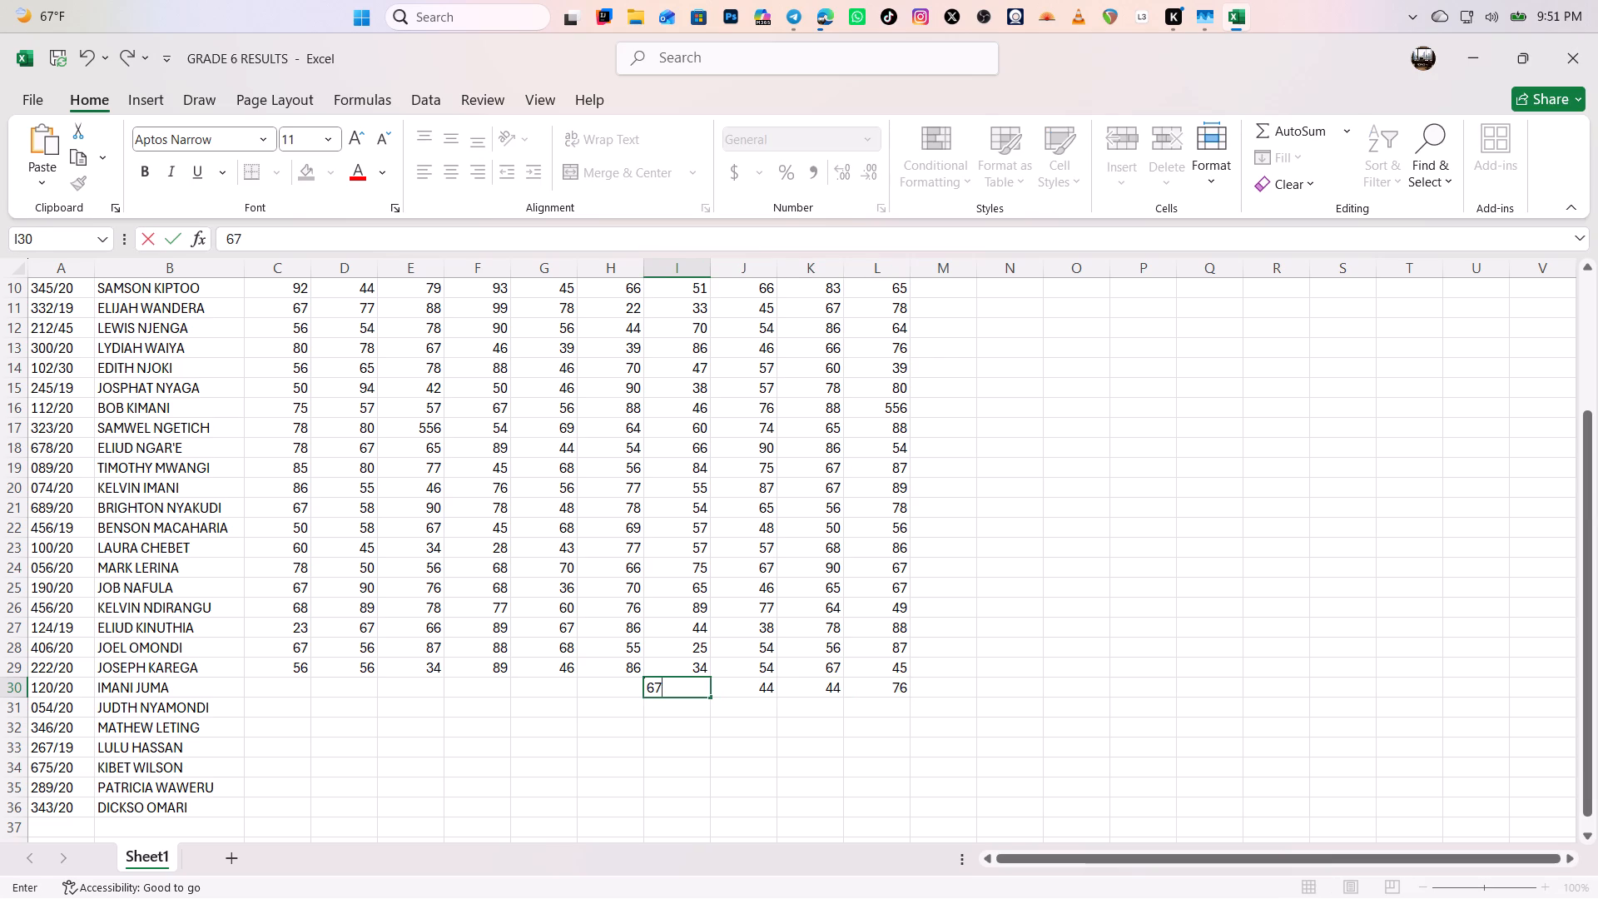
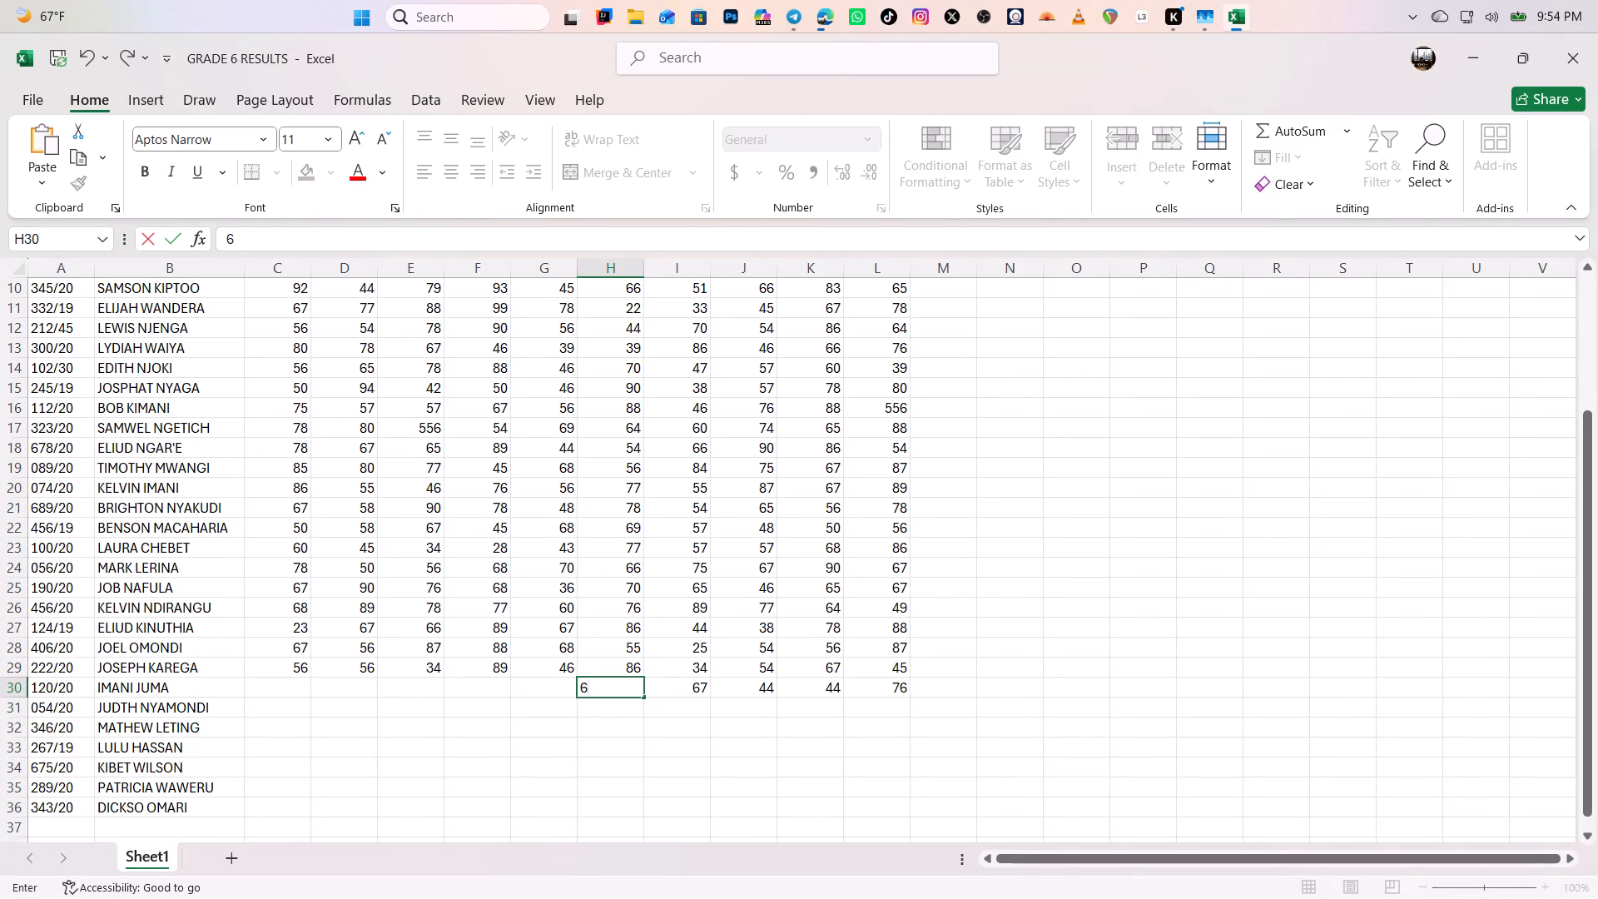
key("Left")
type("23")
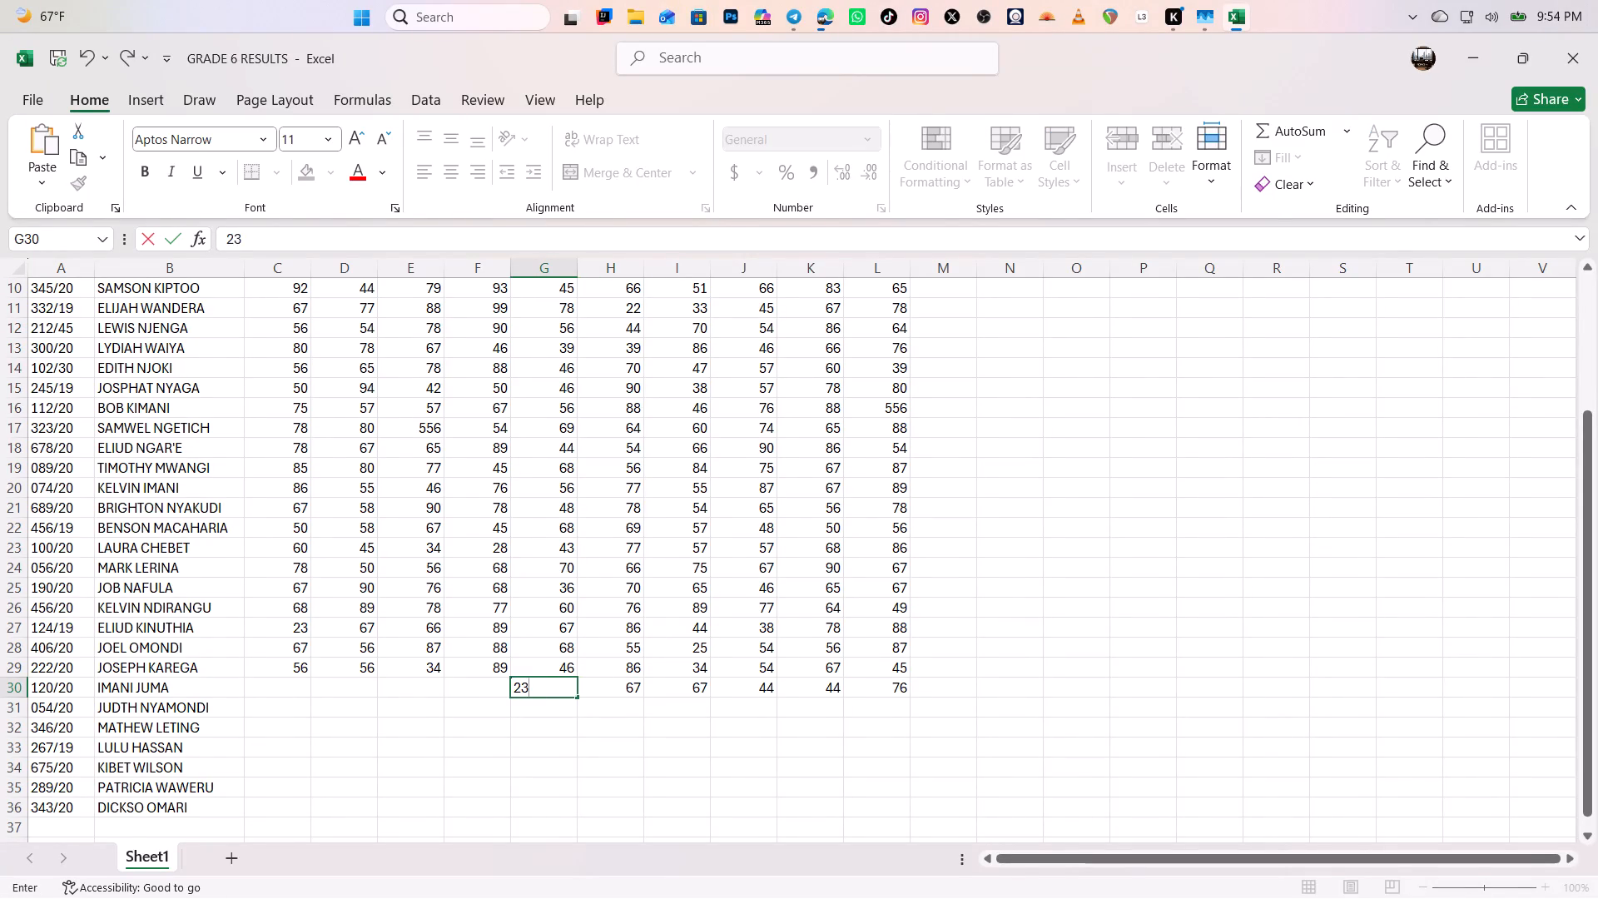
key("Left")
key("5")
key("3")
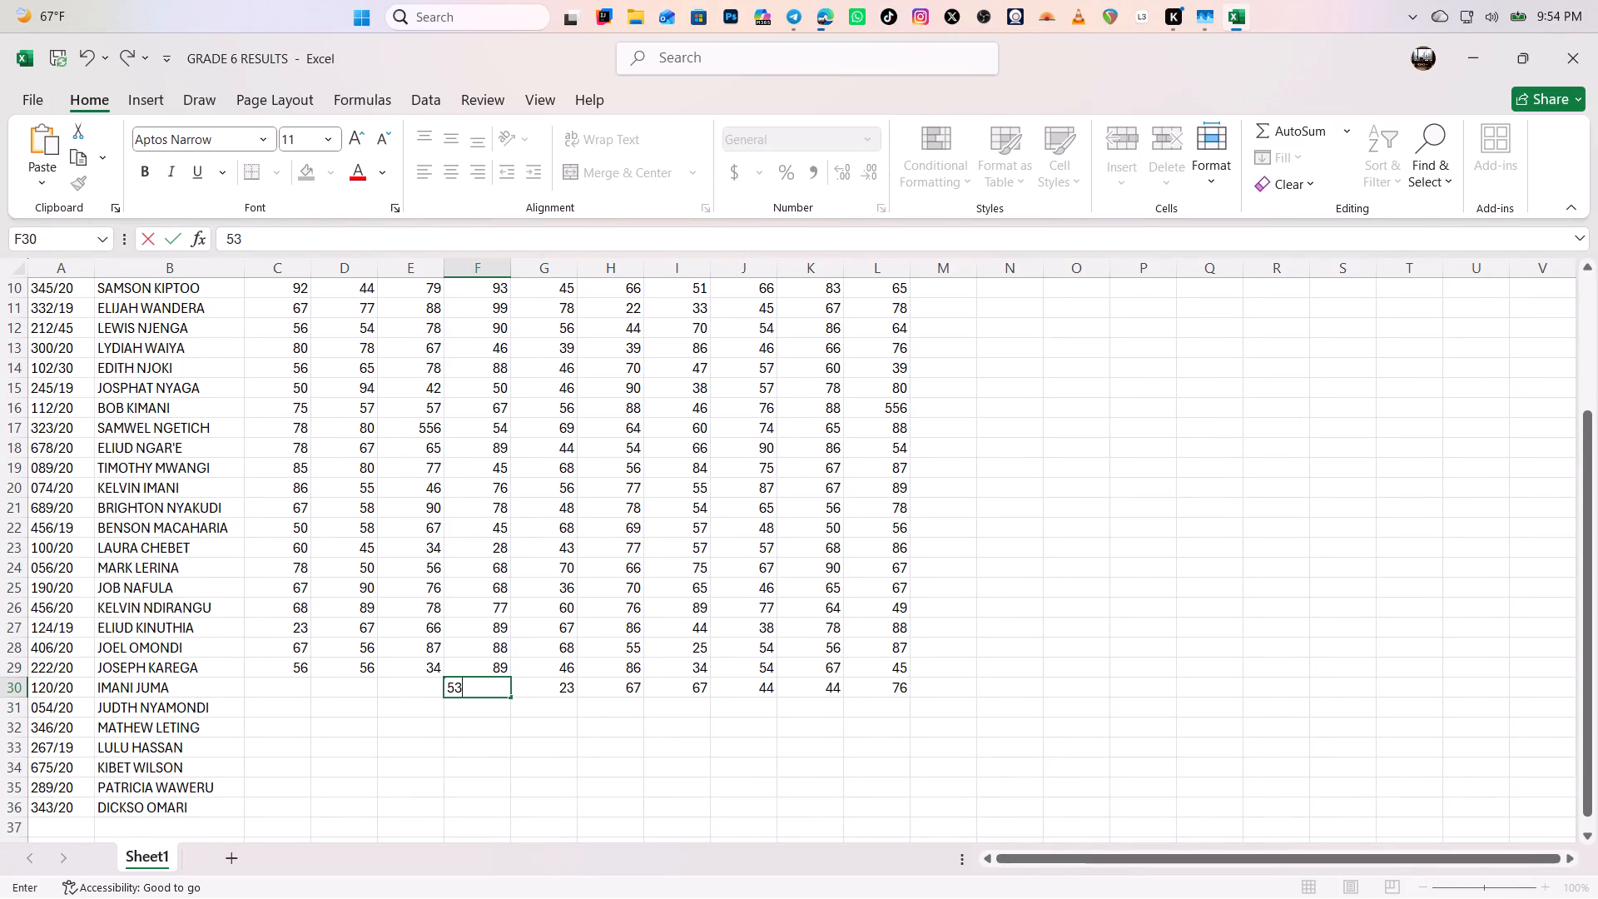
key("Left")
type("33")
key("Left")
type("55")
key("Left")
type("87")
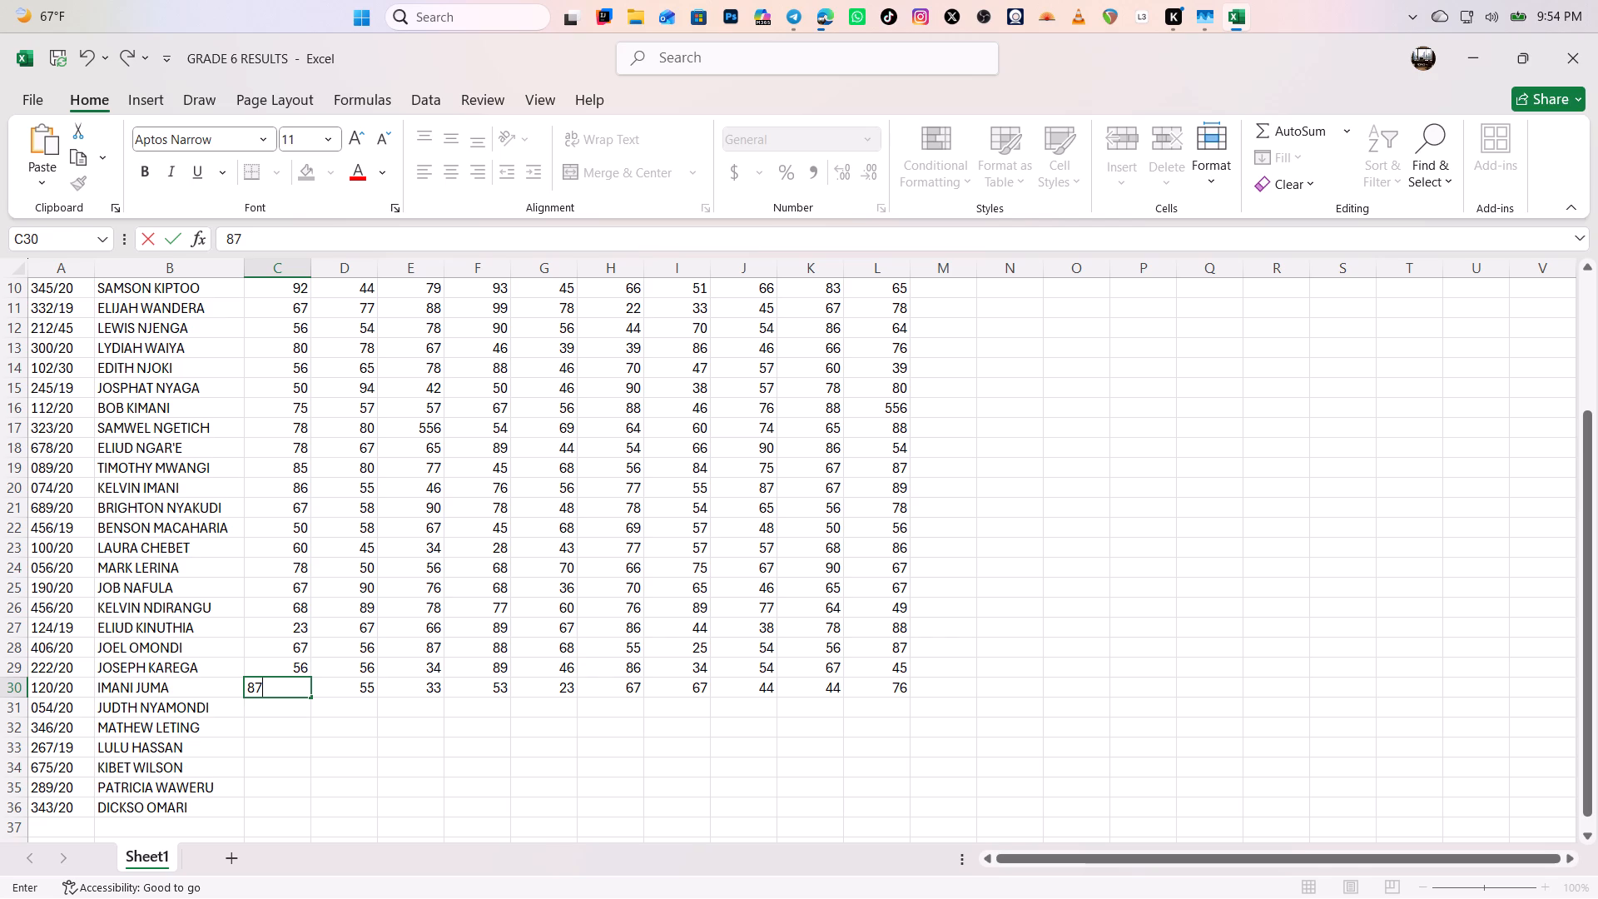
key("Down")
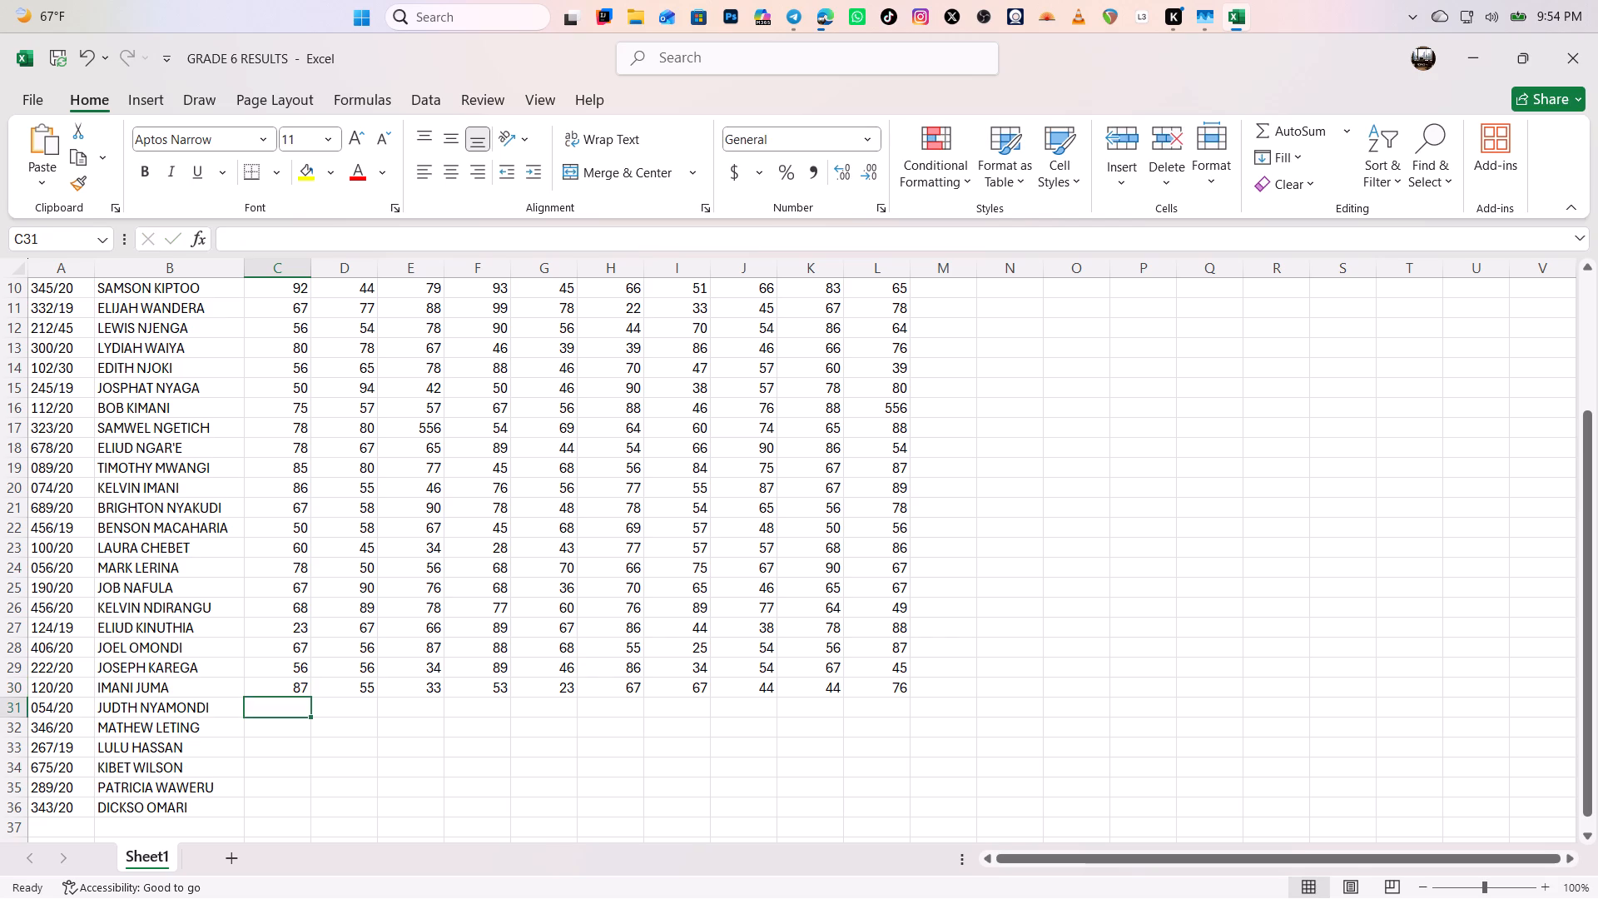
type("67")
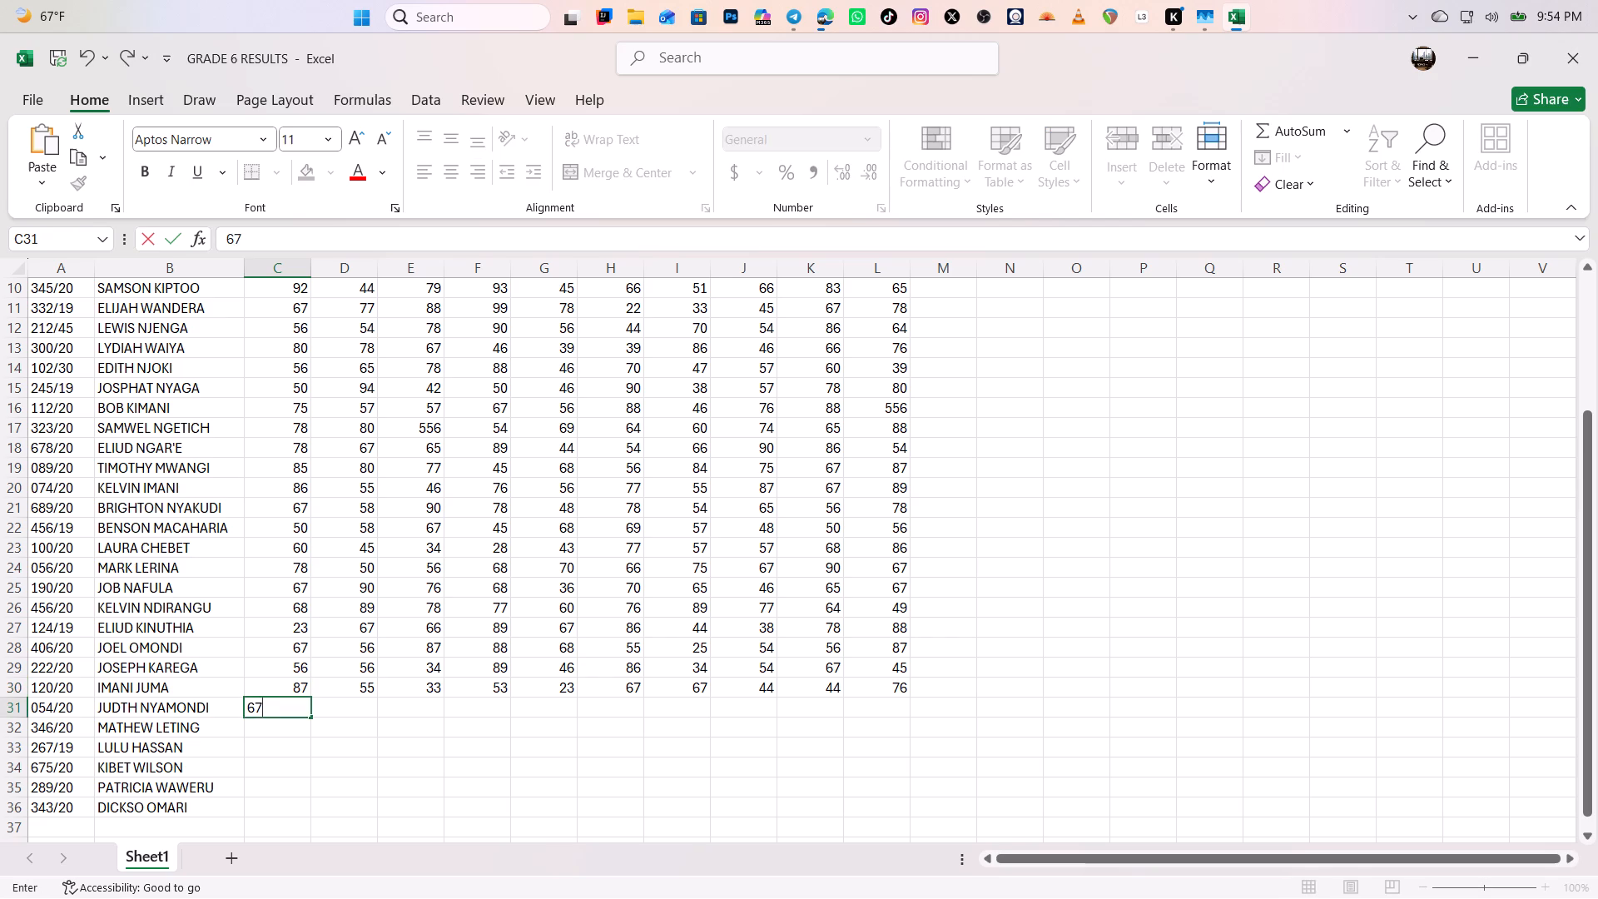
key("Down")
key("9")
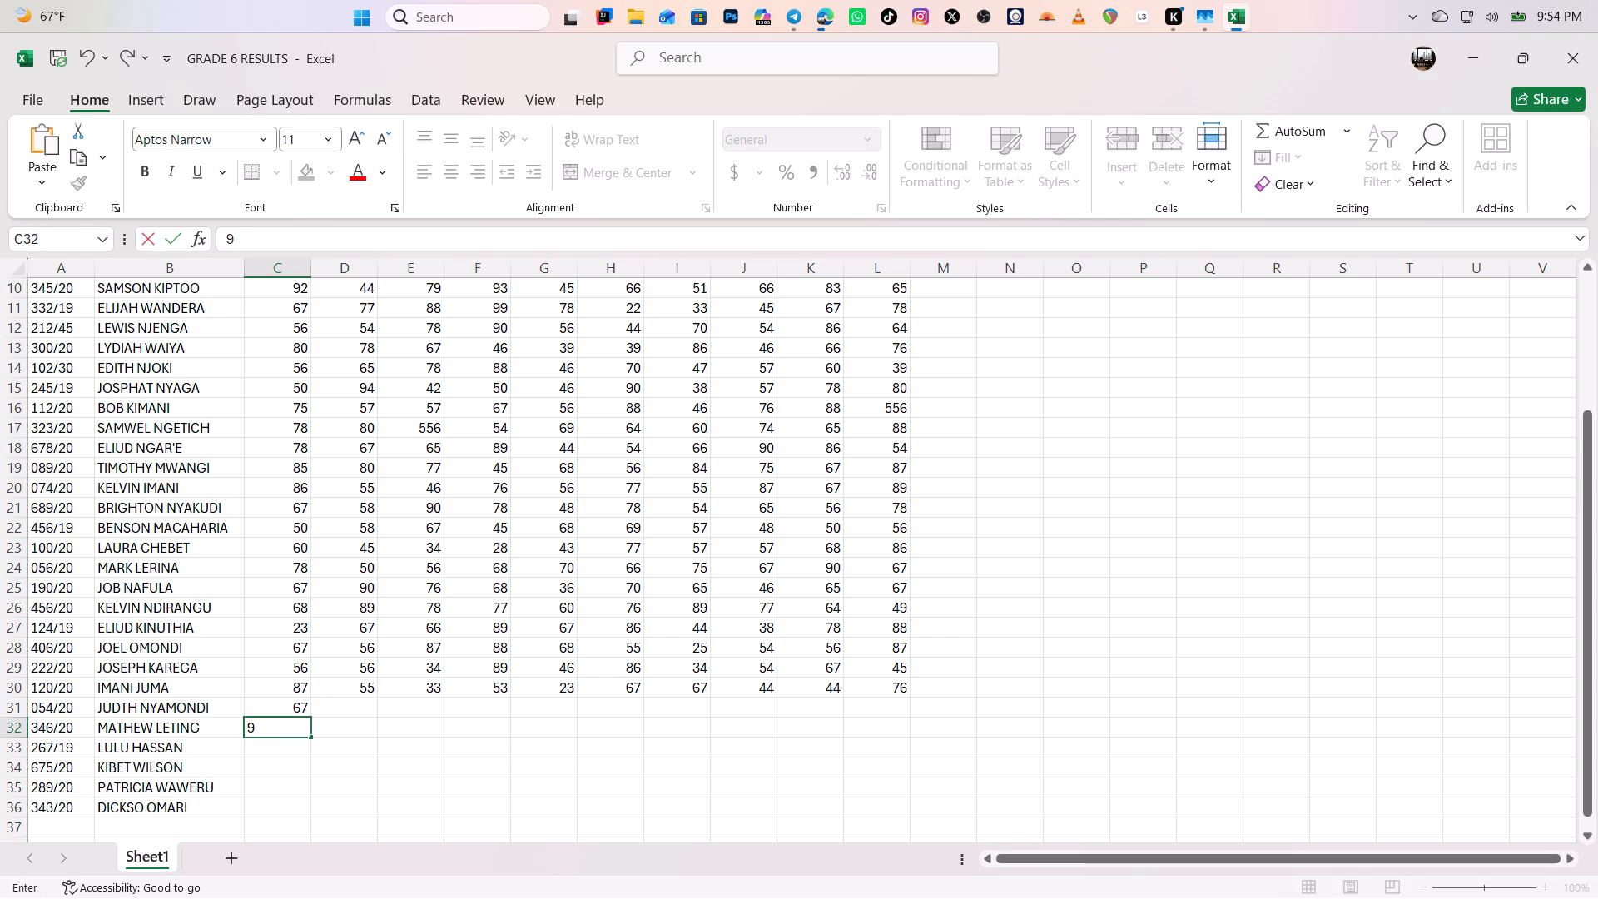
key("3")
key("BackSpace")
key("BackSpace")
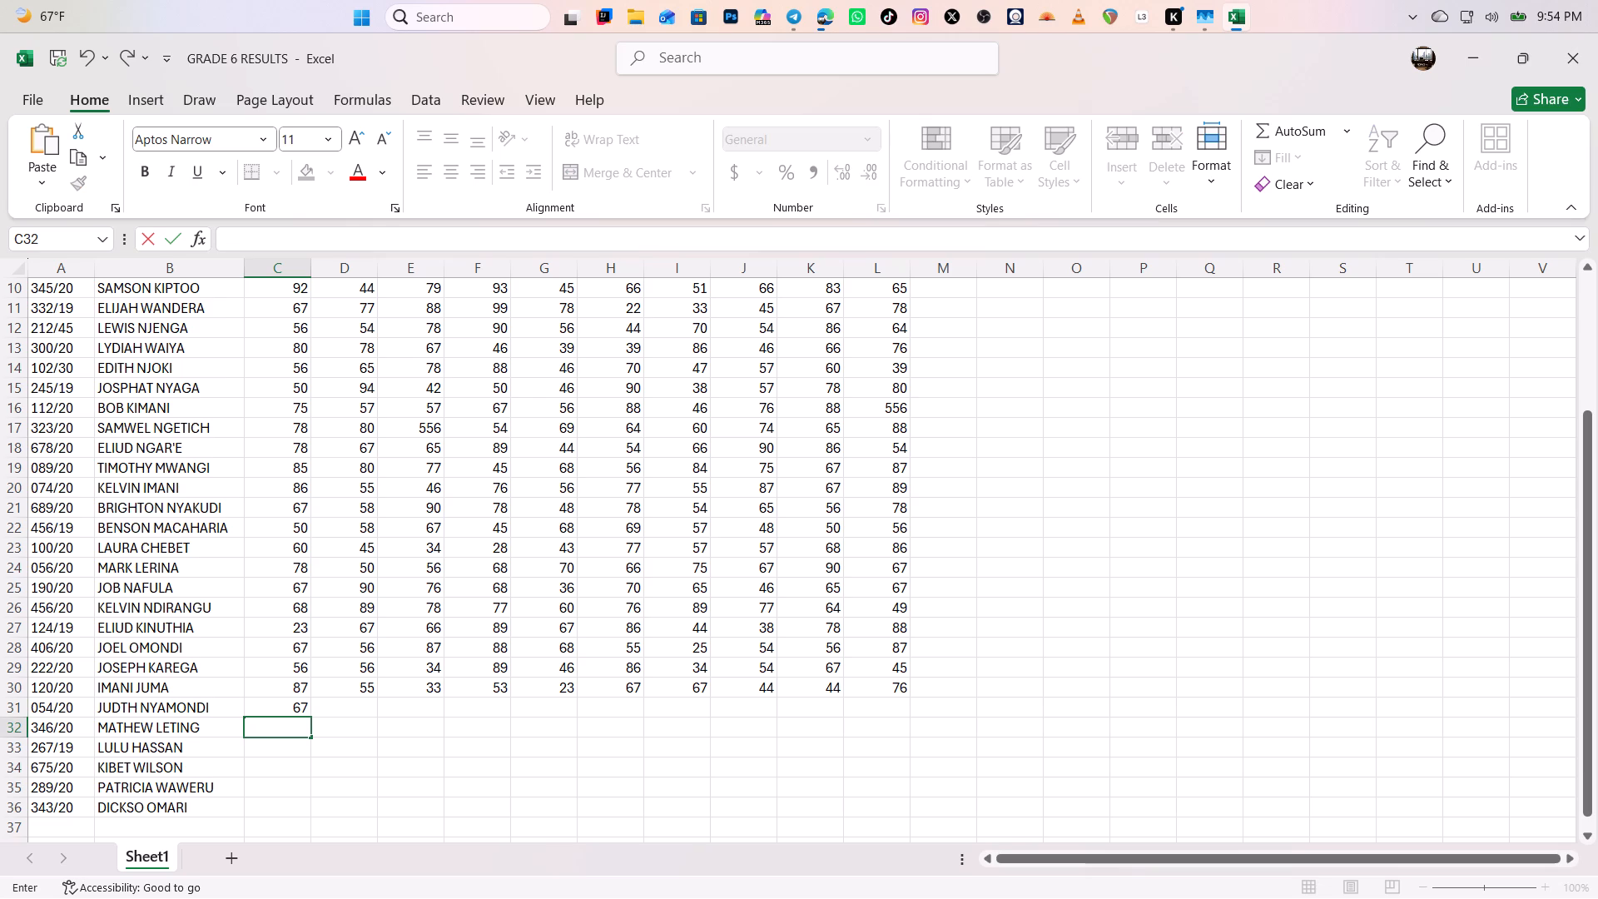
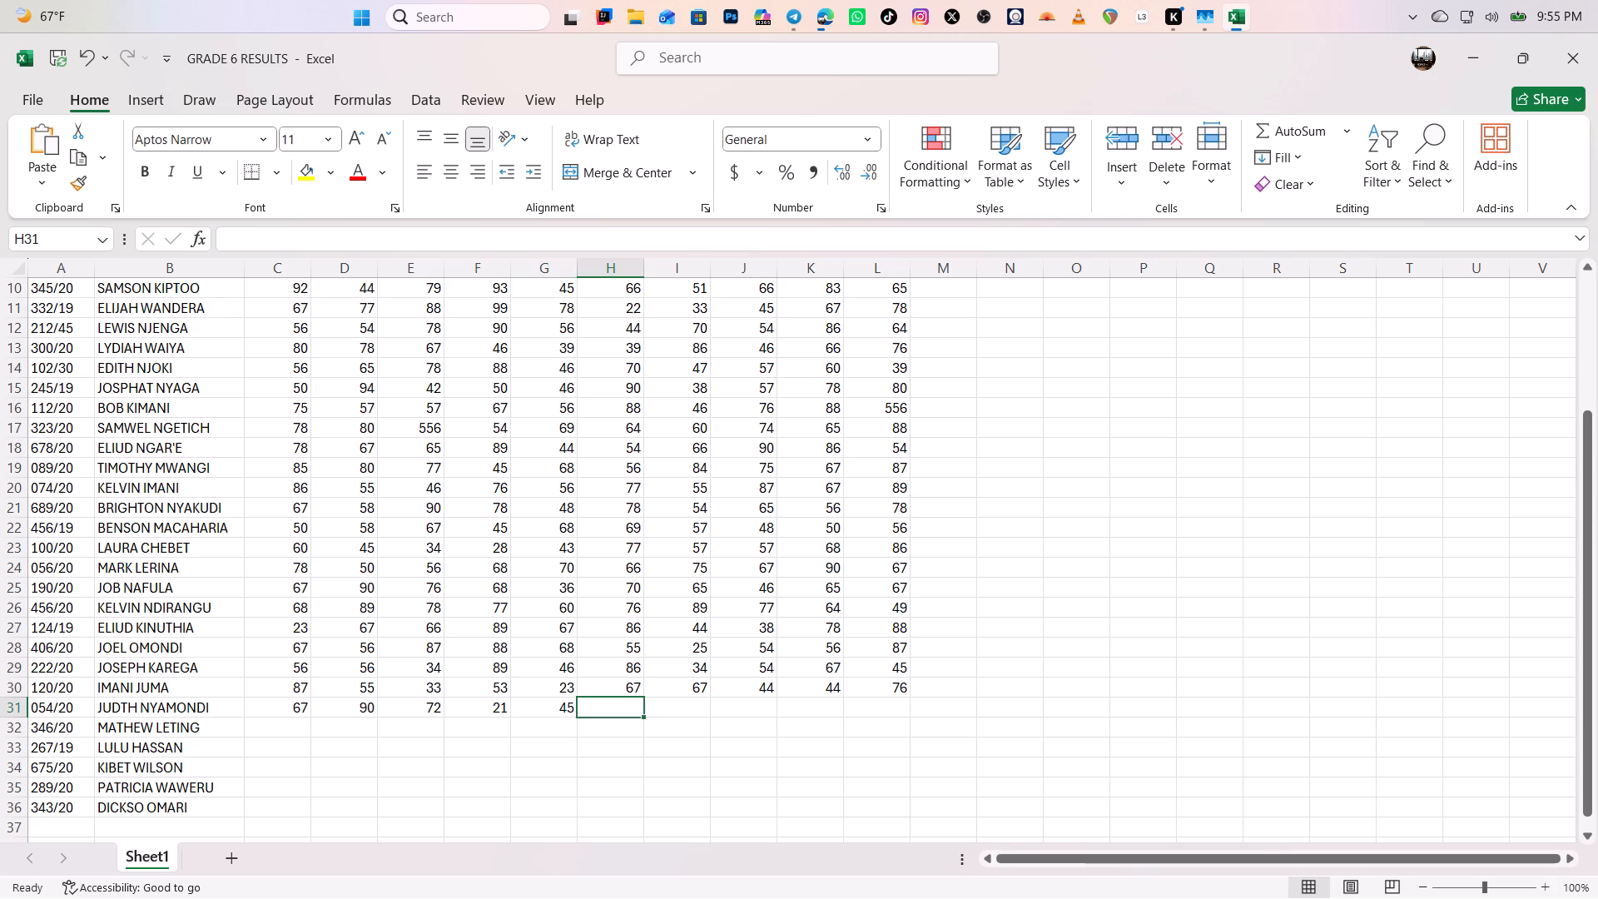
Complete the student's marks in row 31, from column H to L: 56, 34, 56, 67 and 70.
type("56")
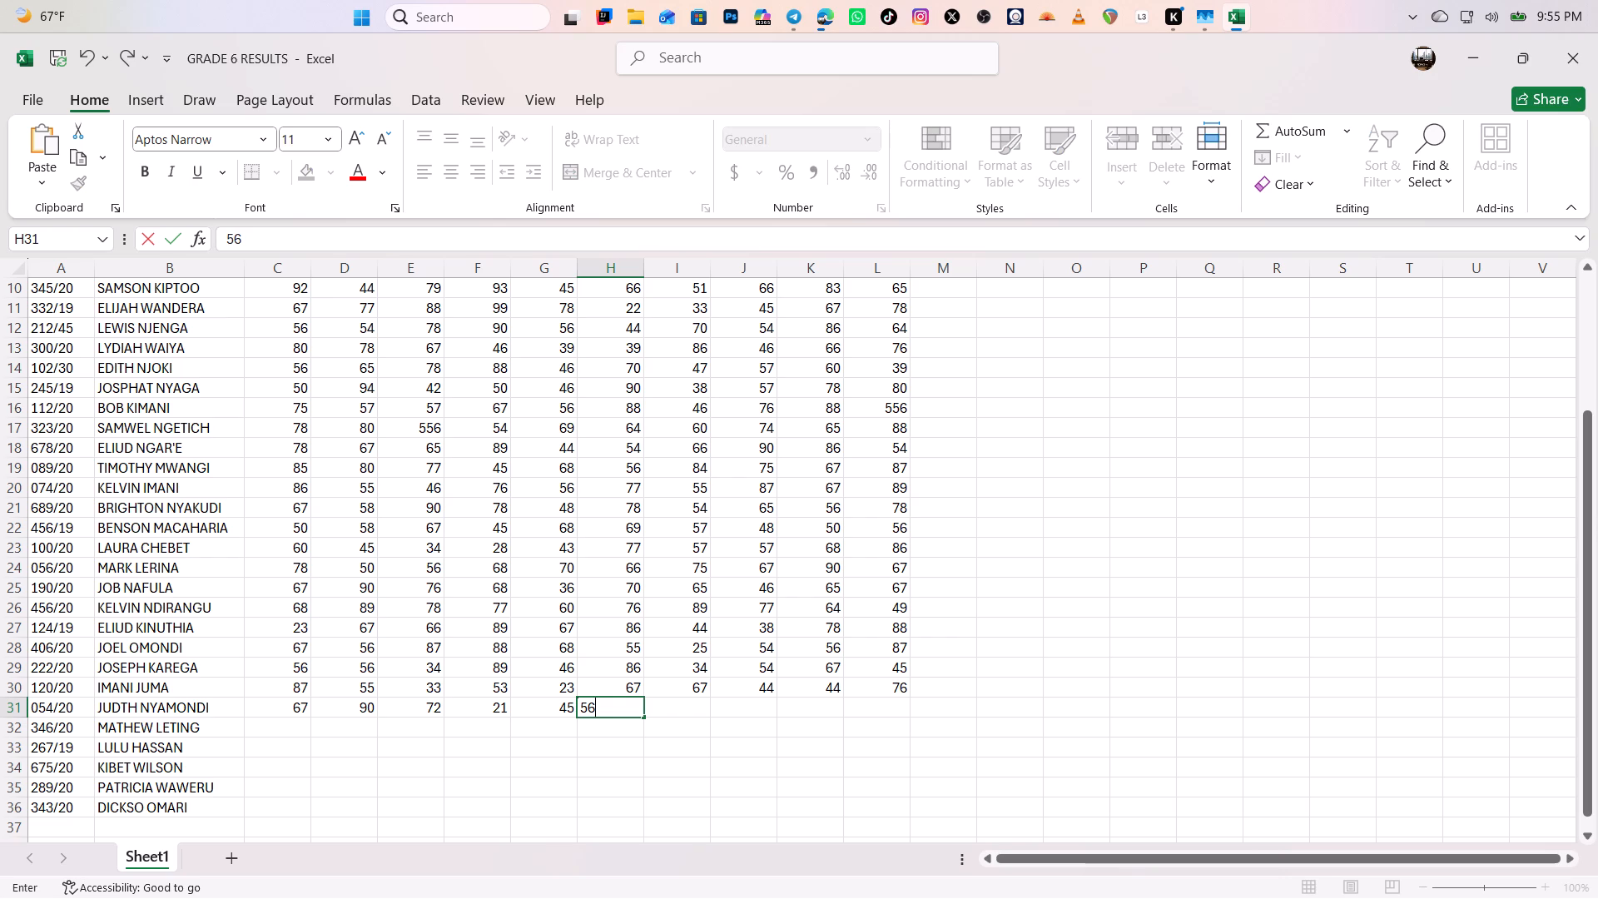
key("Right")
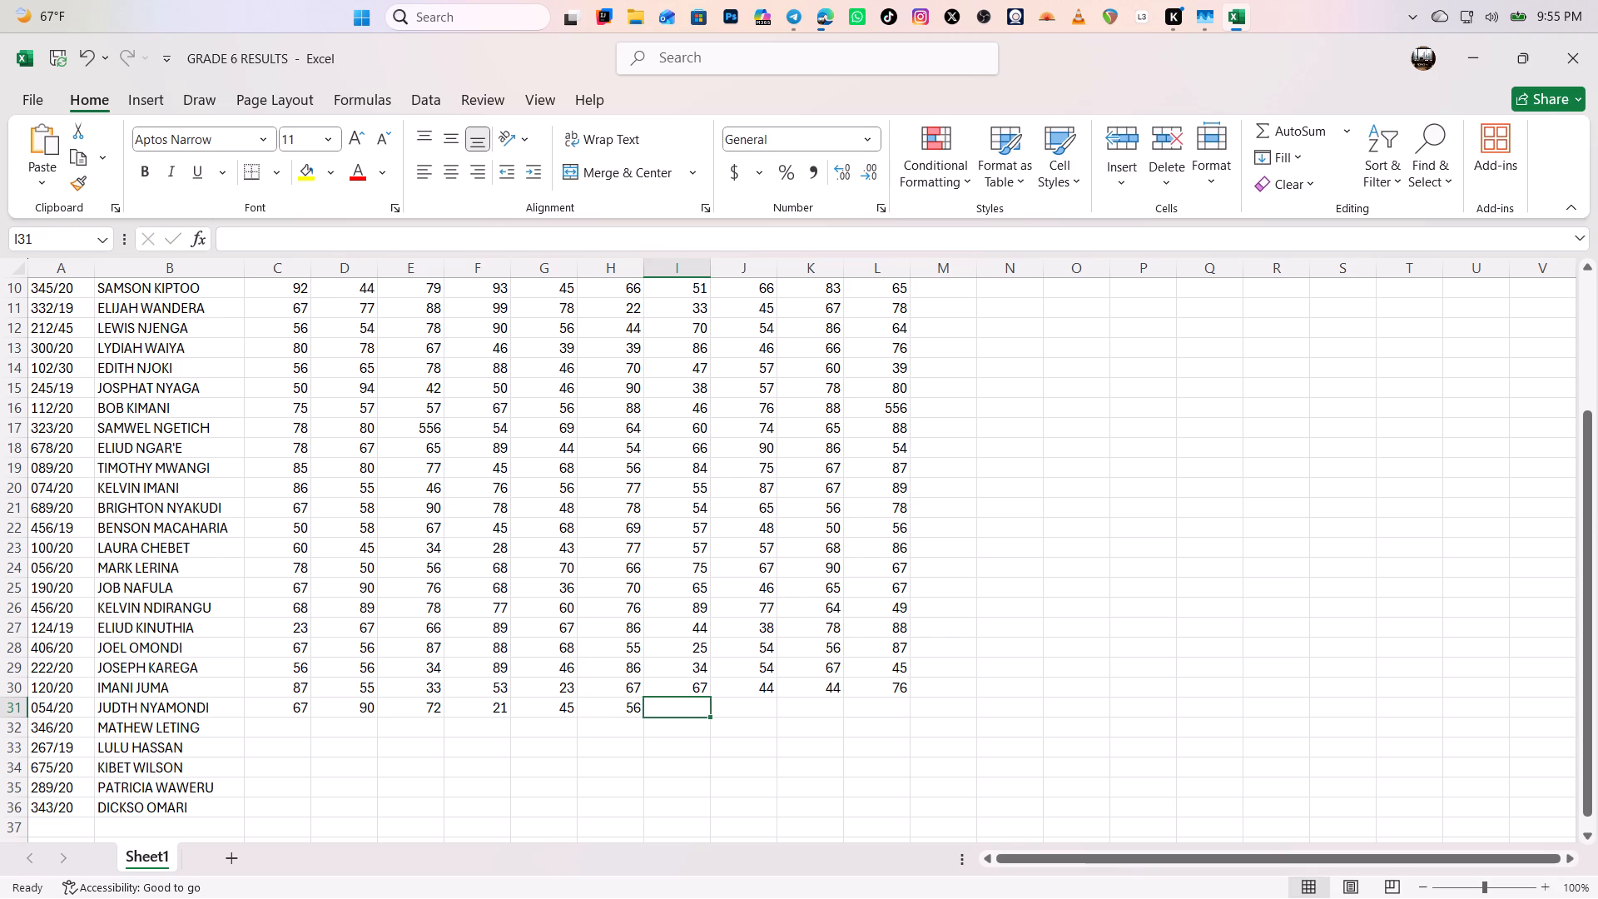
type("34")
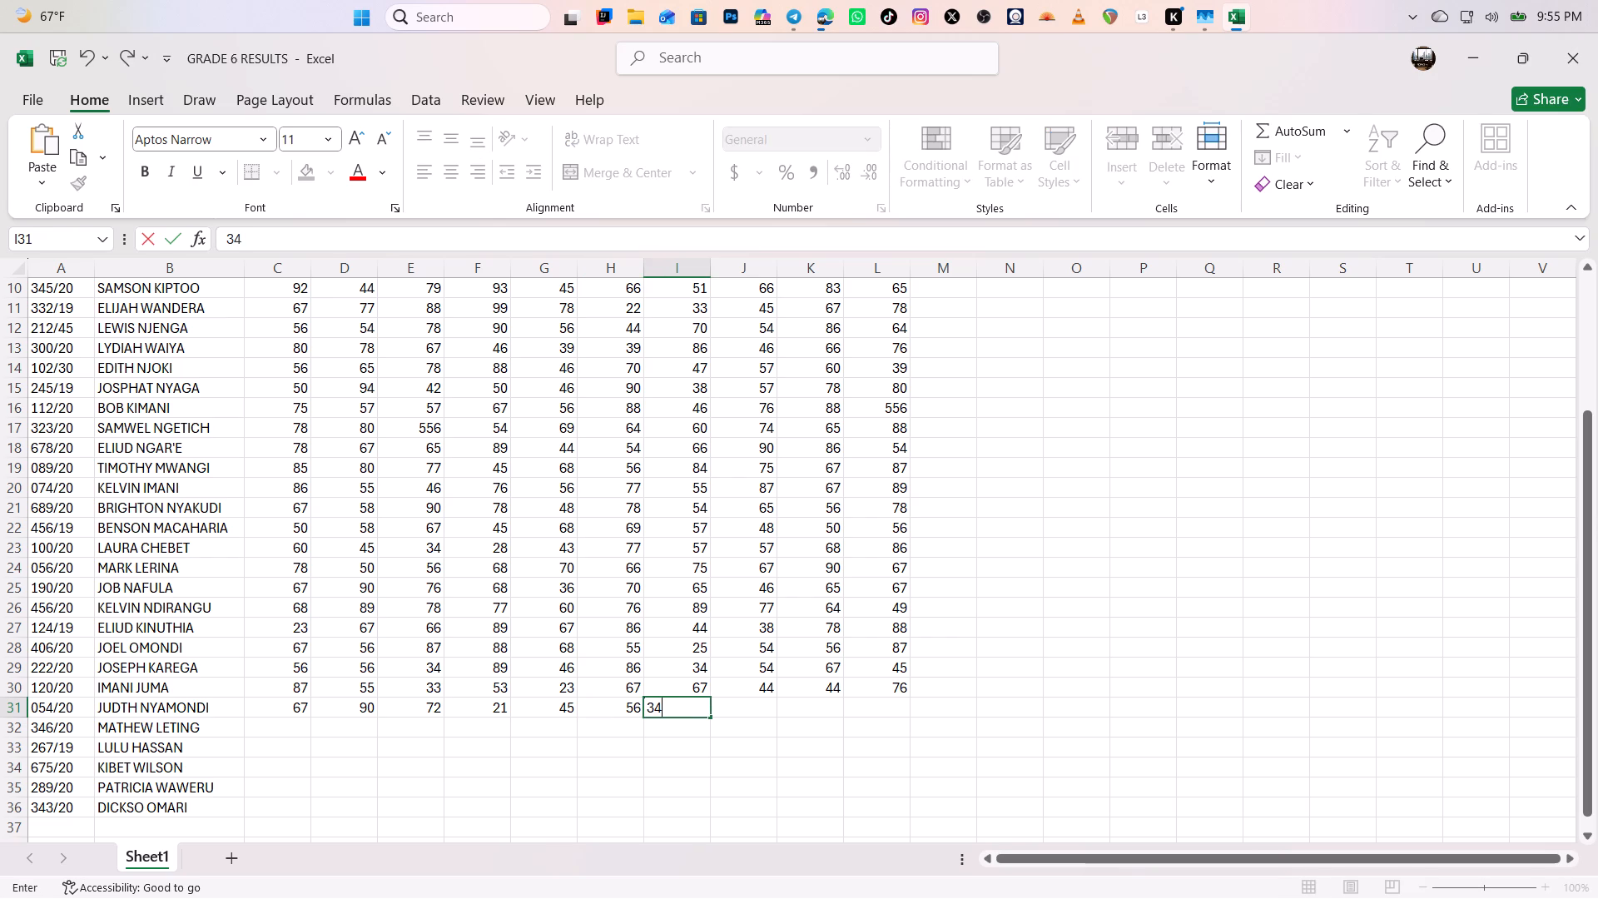
key("Right")
type("56")
key("Right")
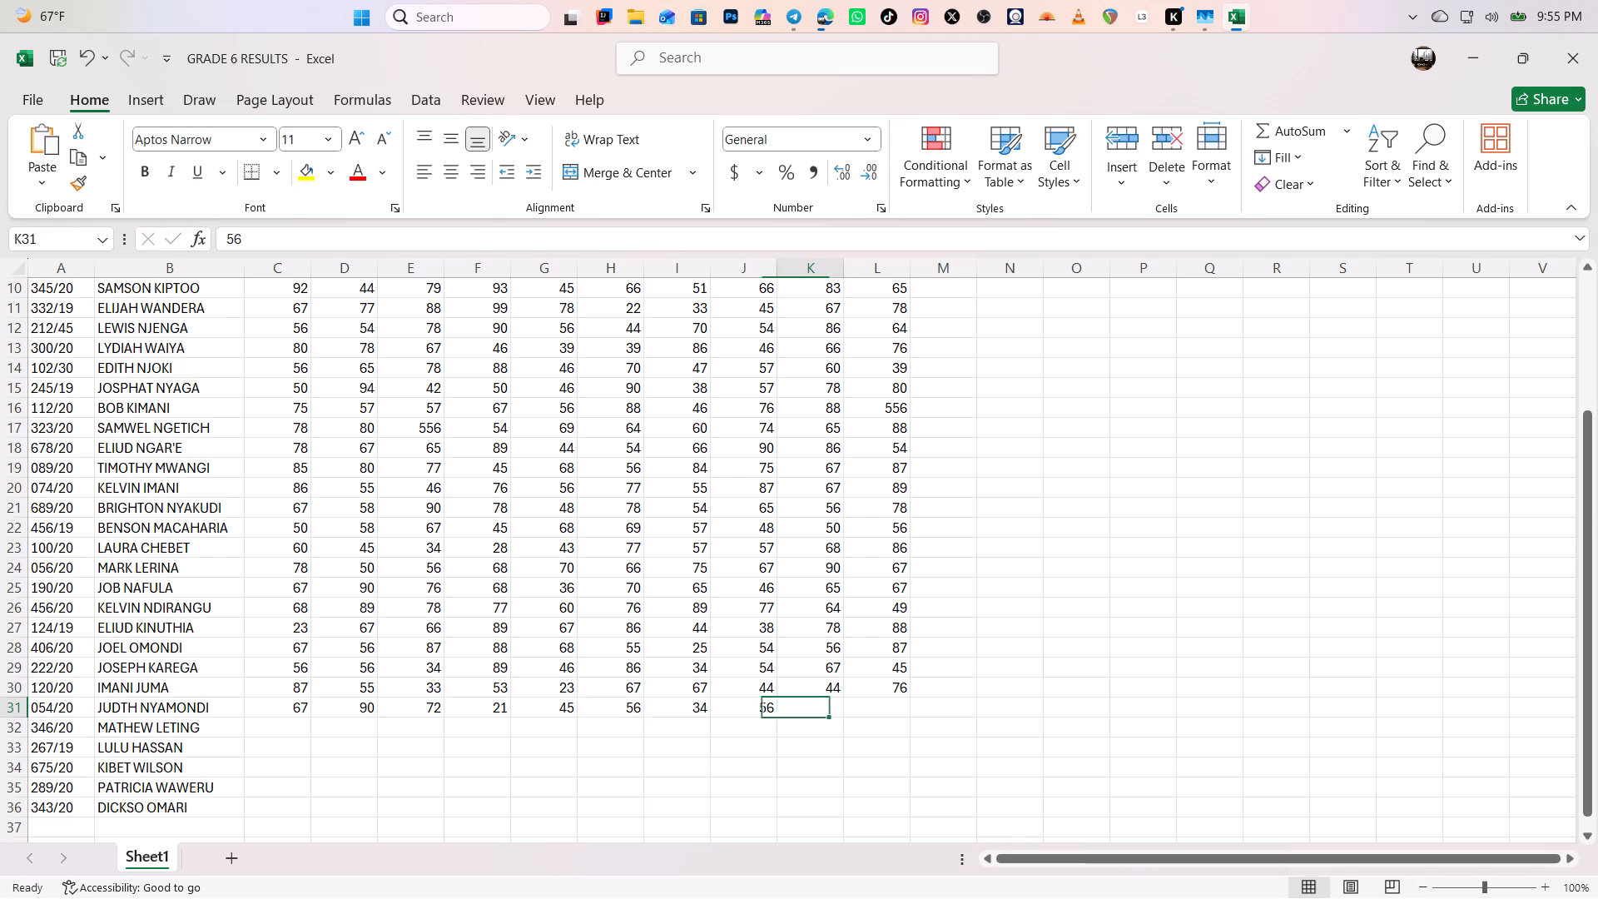
type("67")
key("Right")
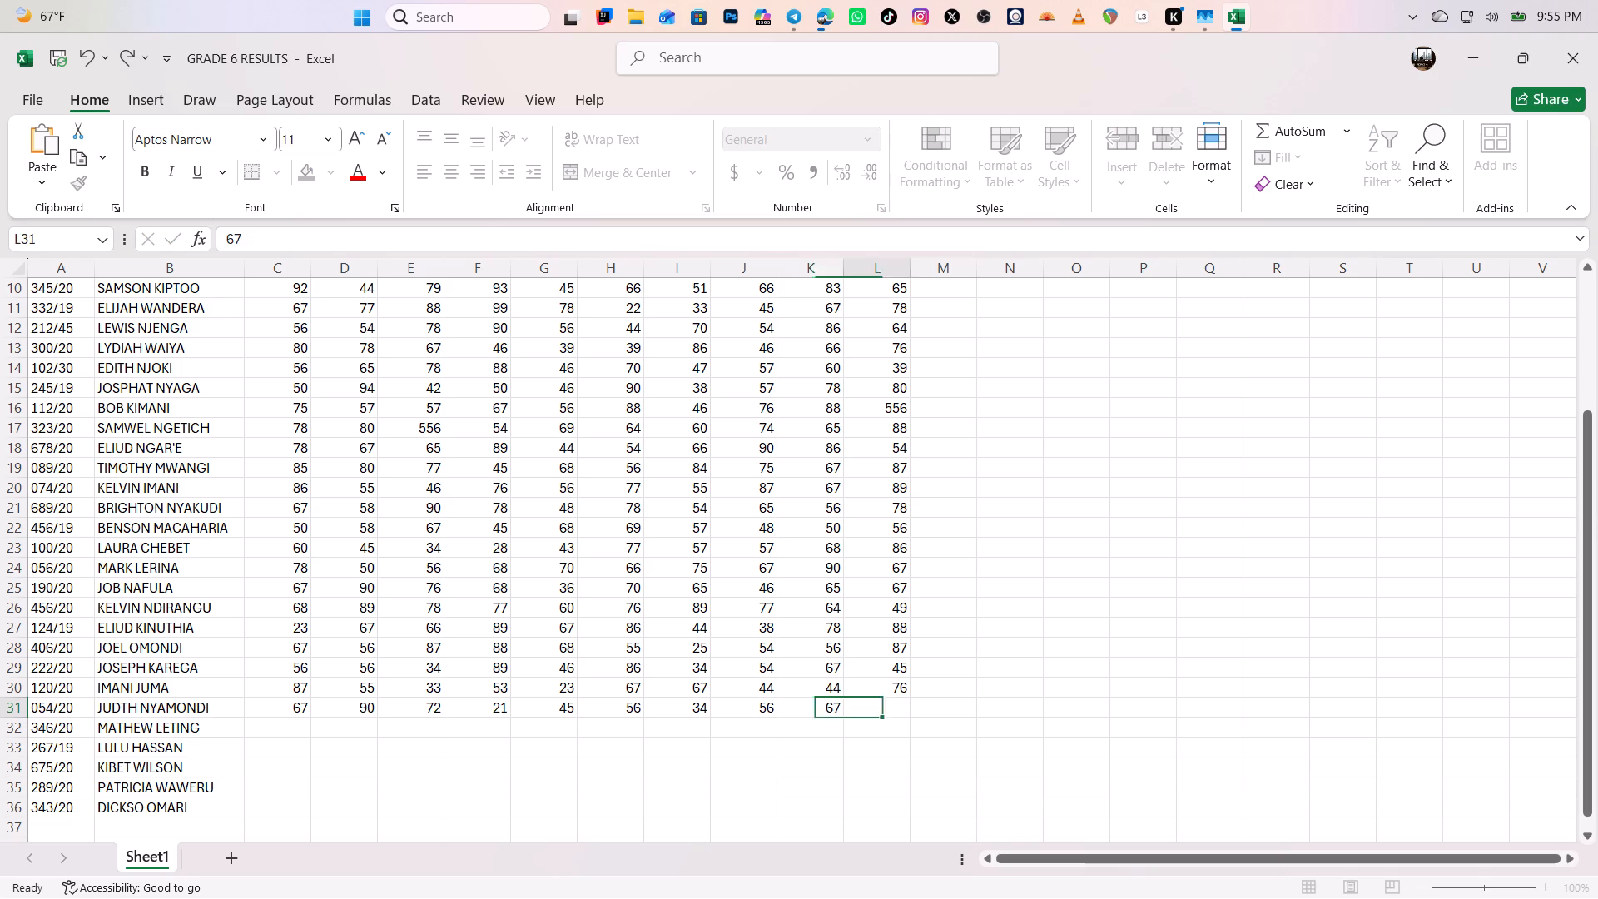
type("70")
key("Down")
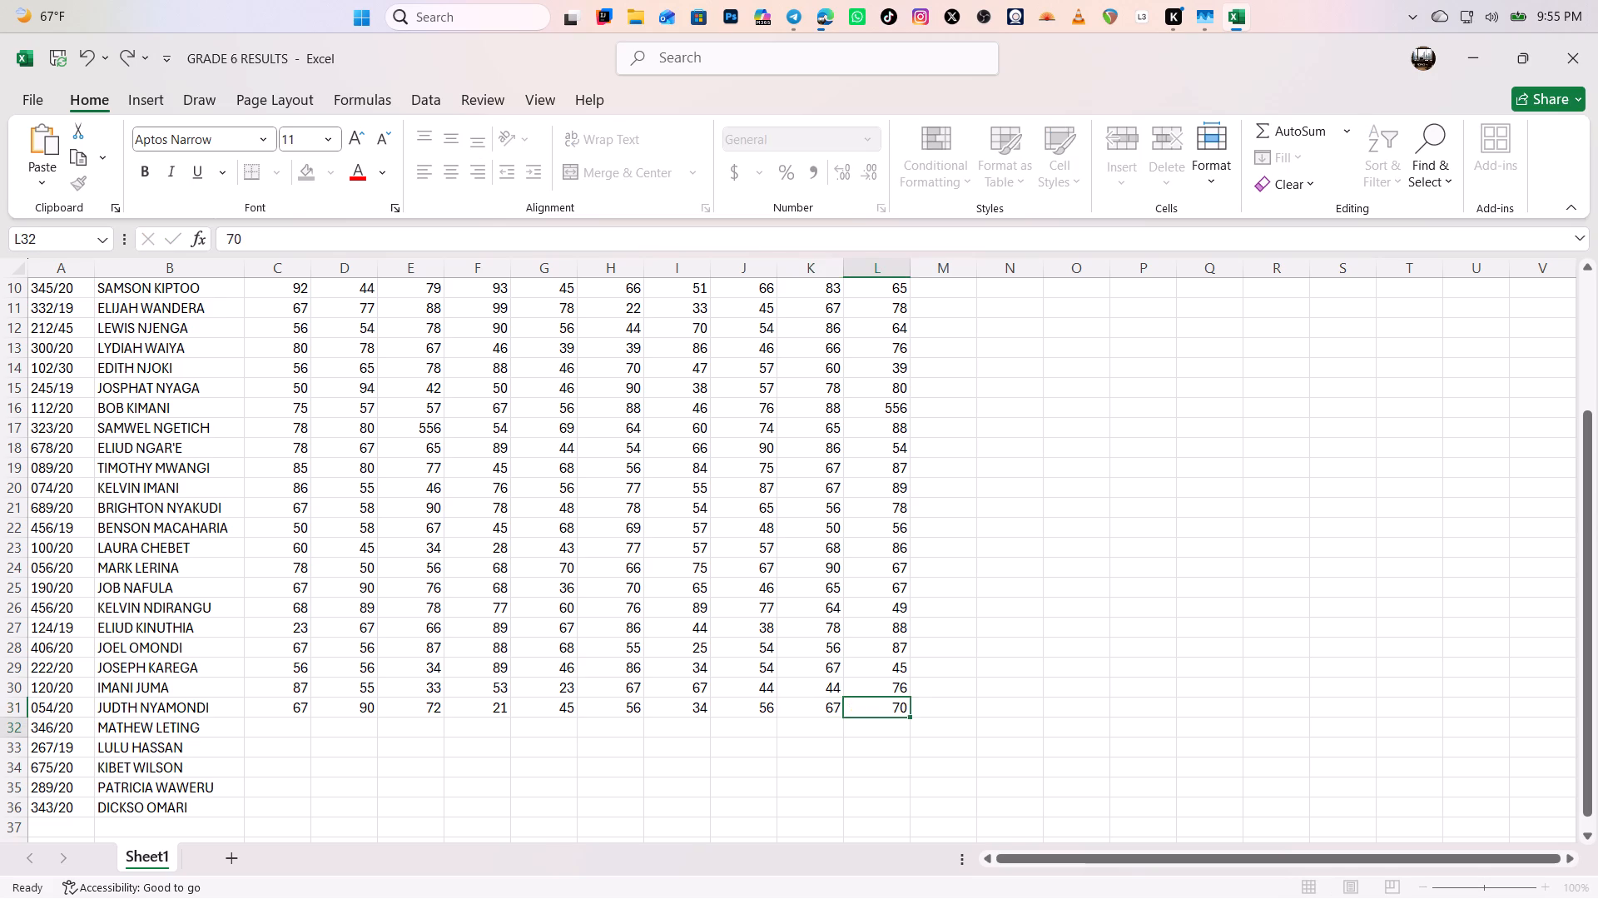
Enter the marks for the student in row 32, from column L back to H: 78, 76, 87, 54 and 39.
type("78")
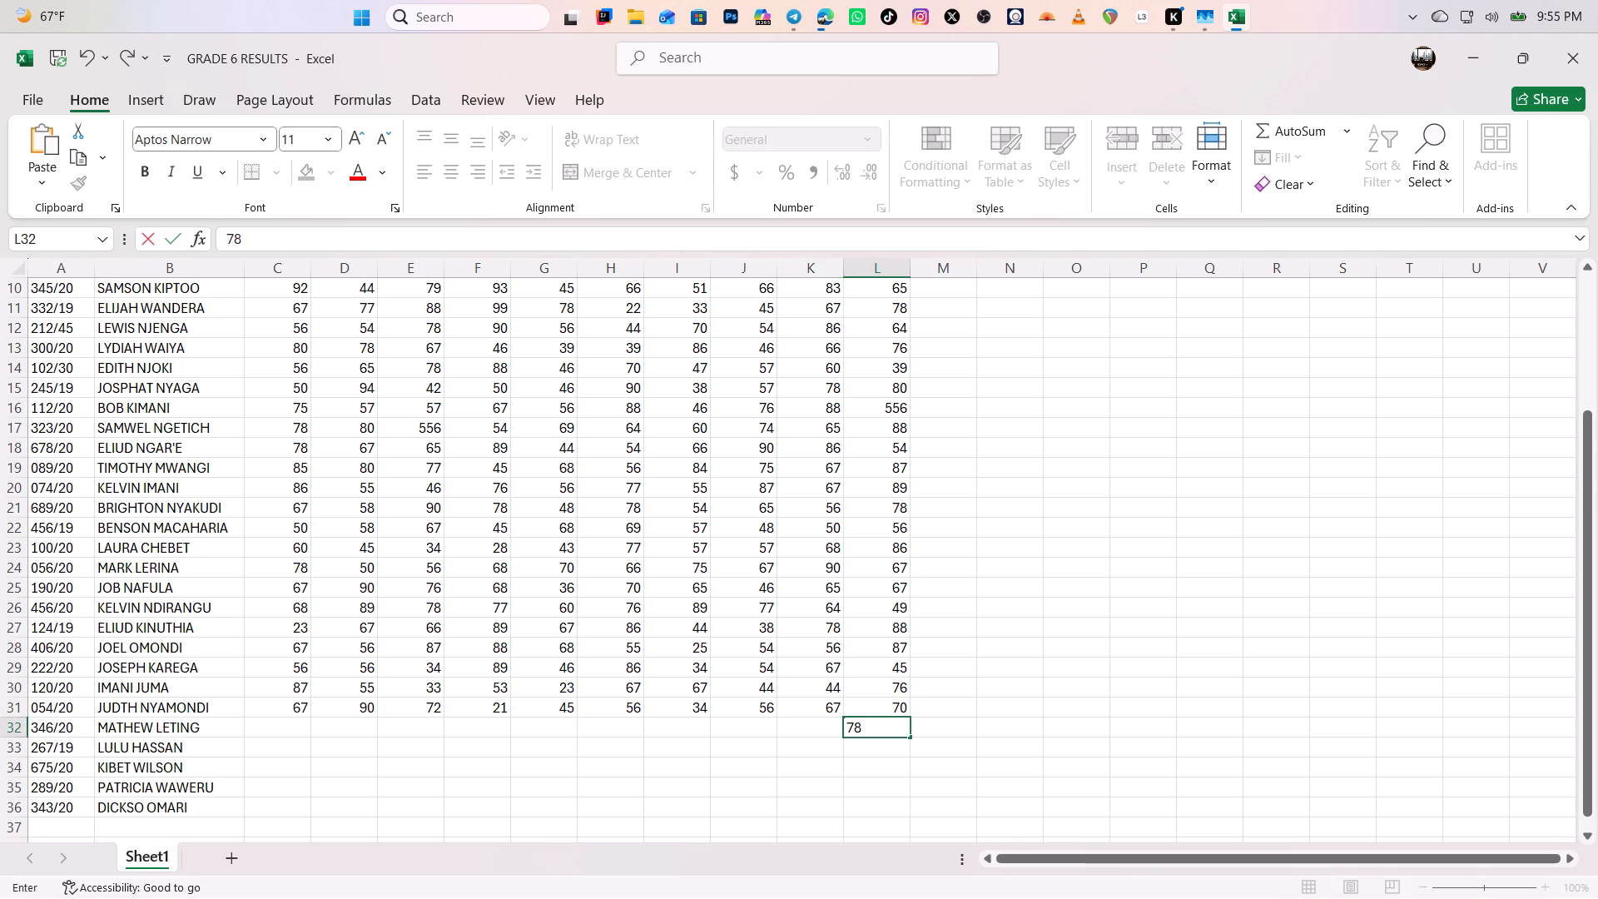
key("Left")
type("76")
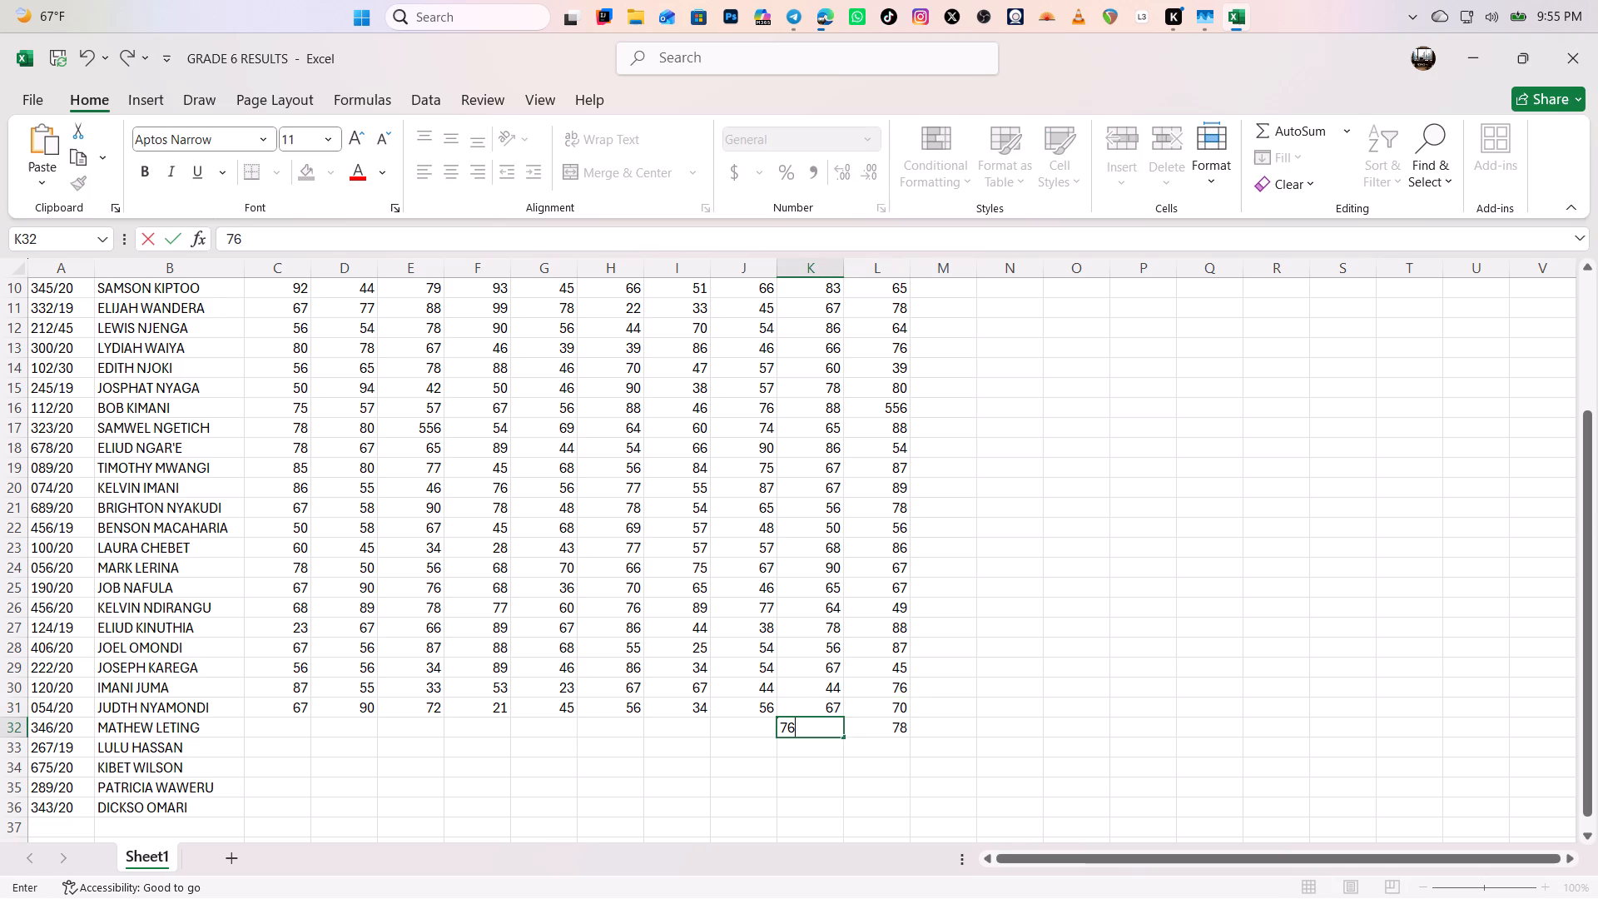
key("Left")
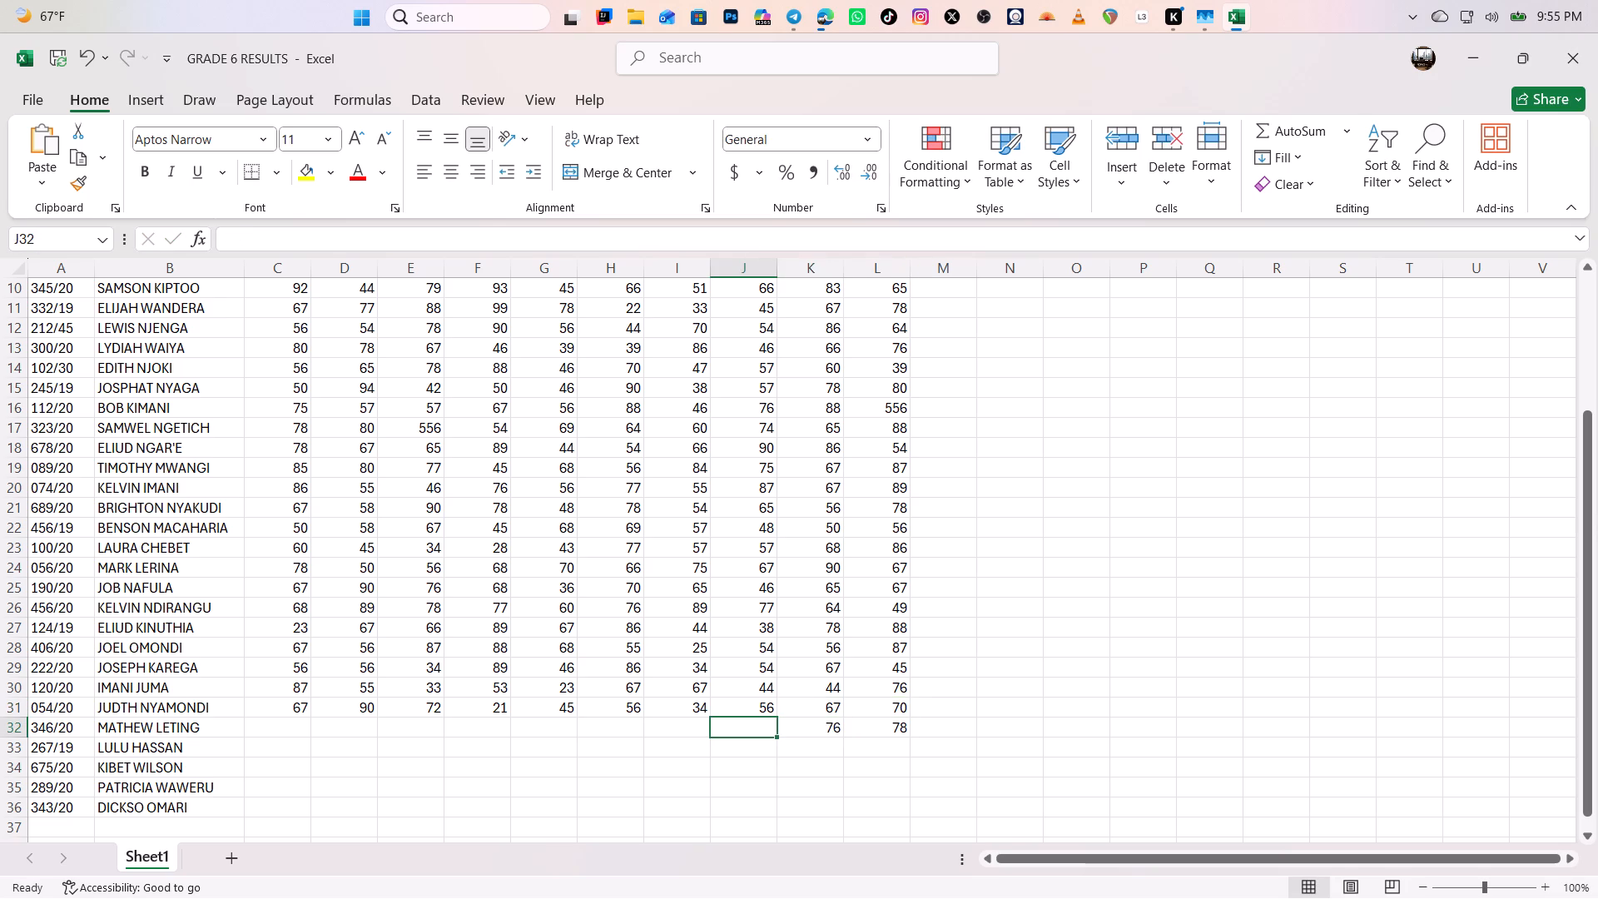
type("87")
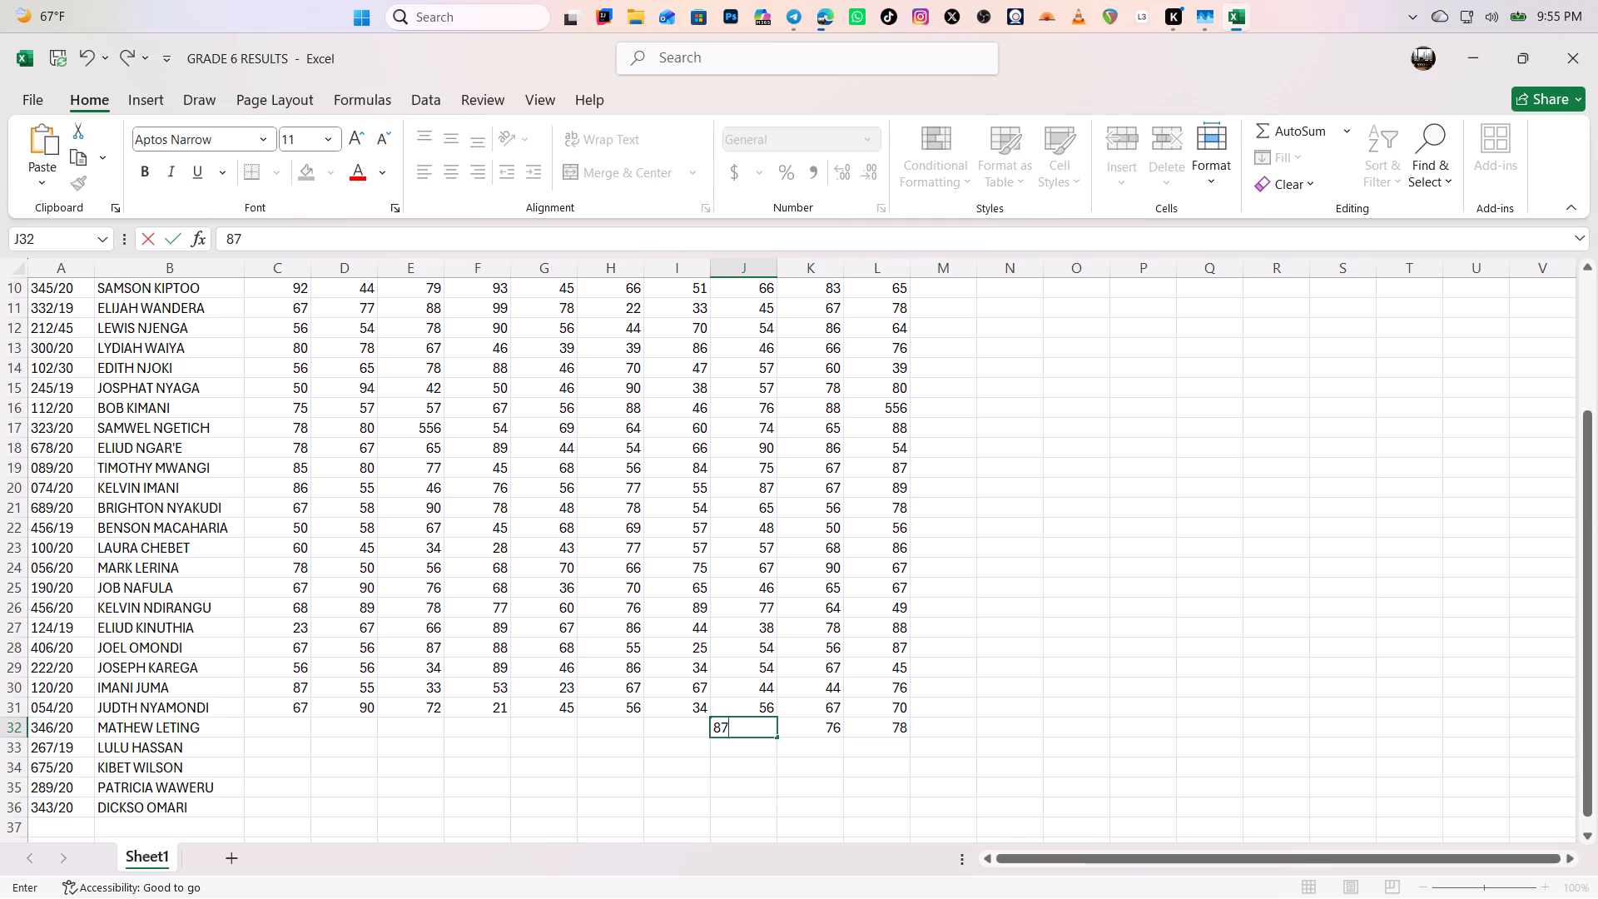
key("Left")
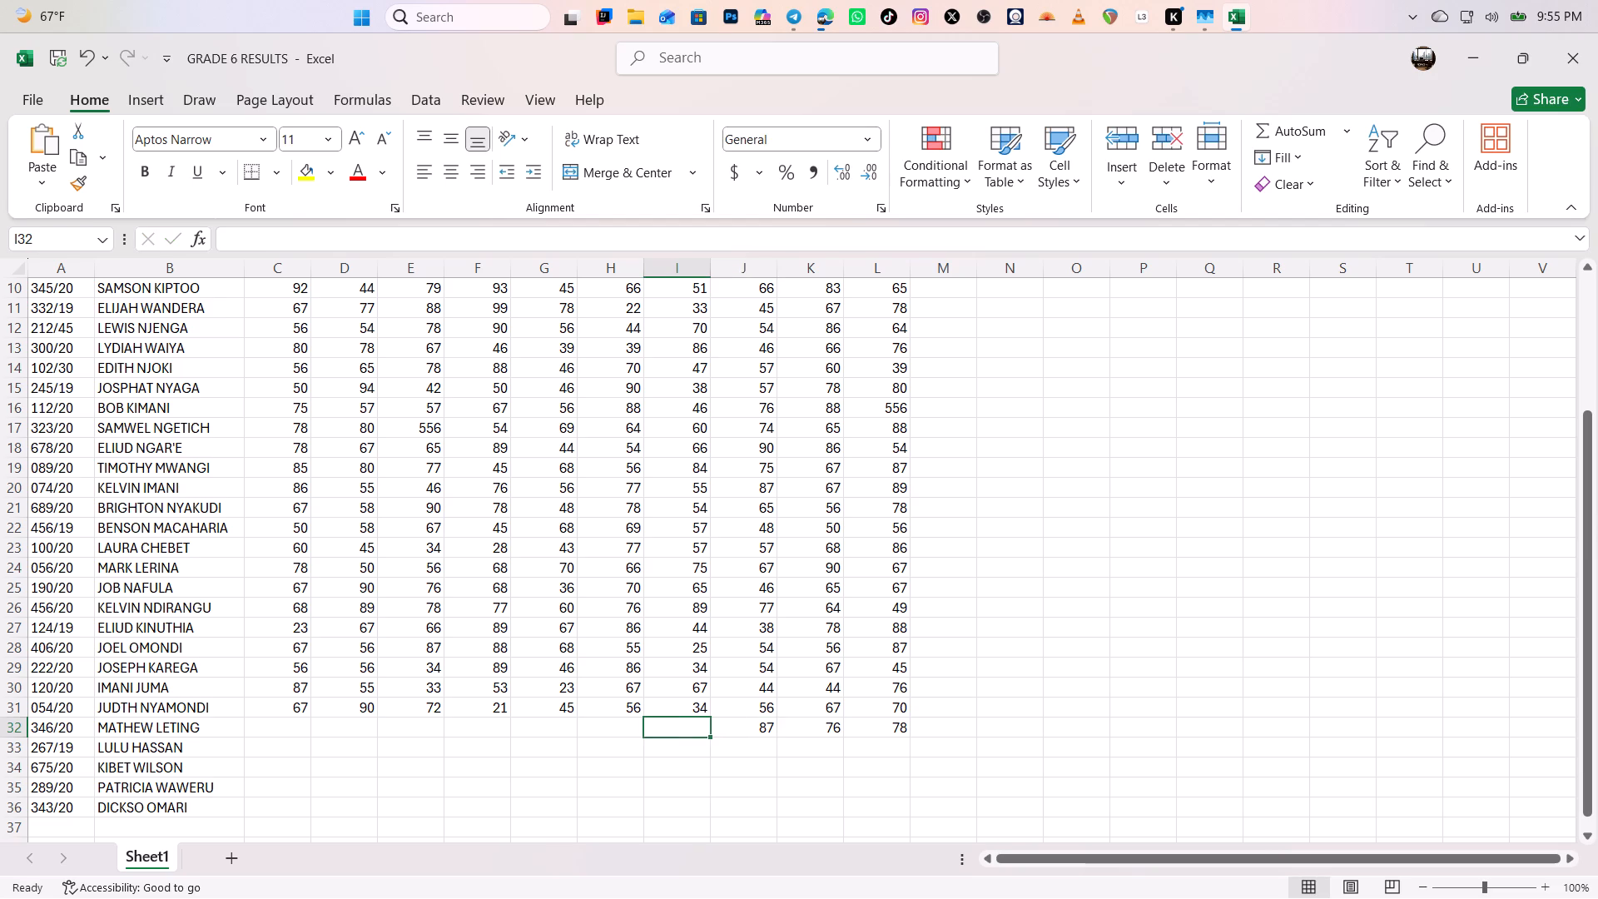
type("54")
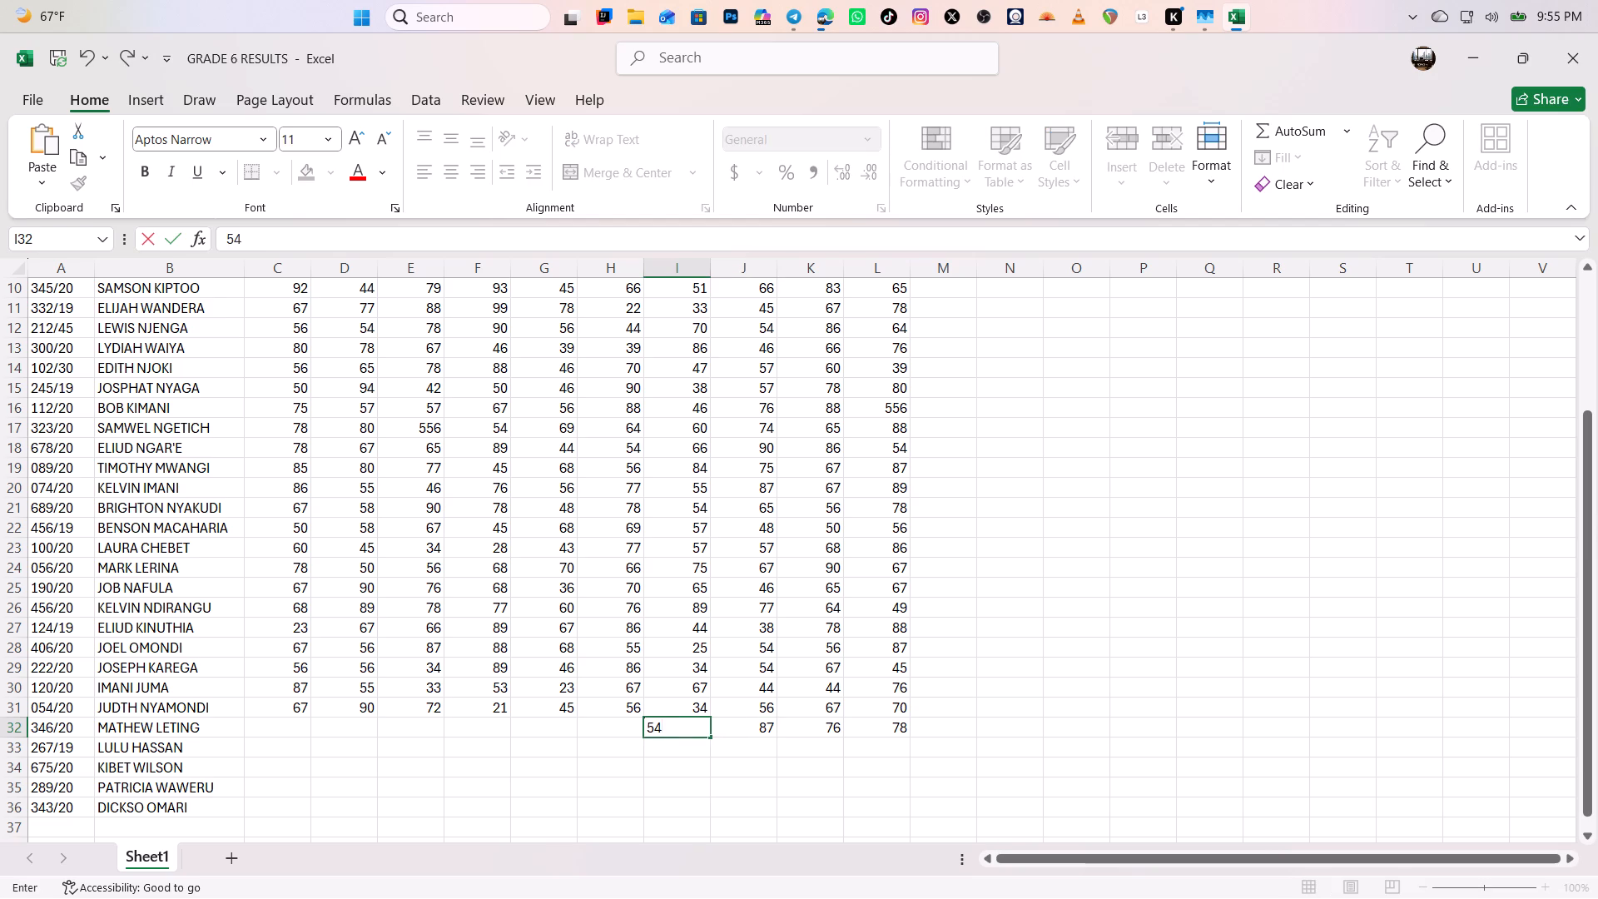
key("Left")
type("39")
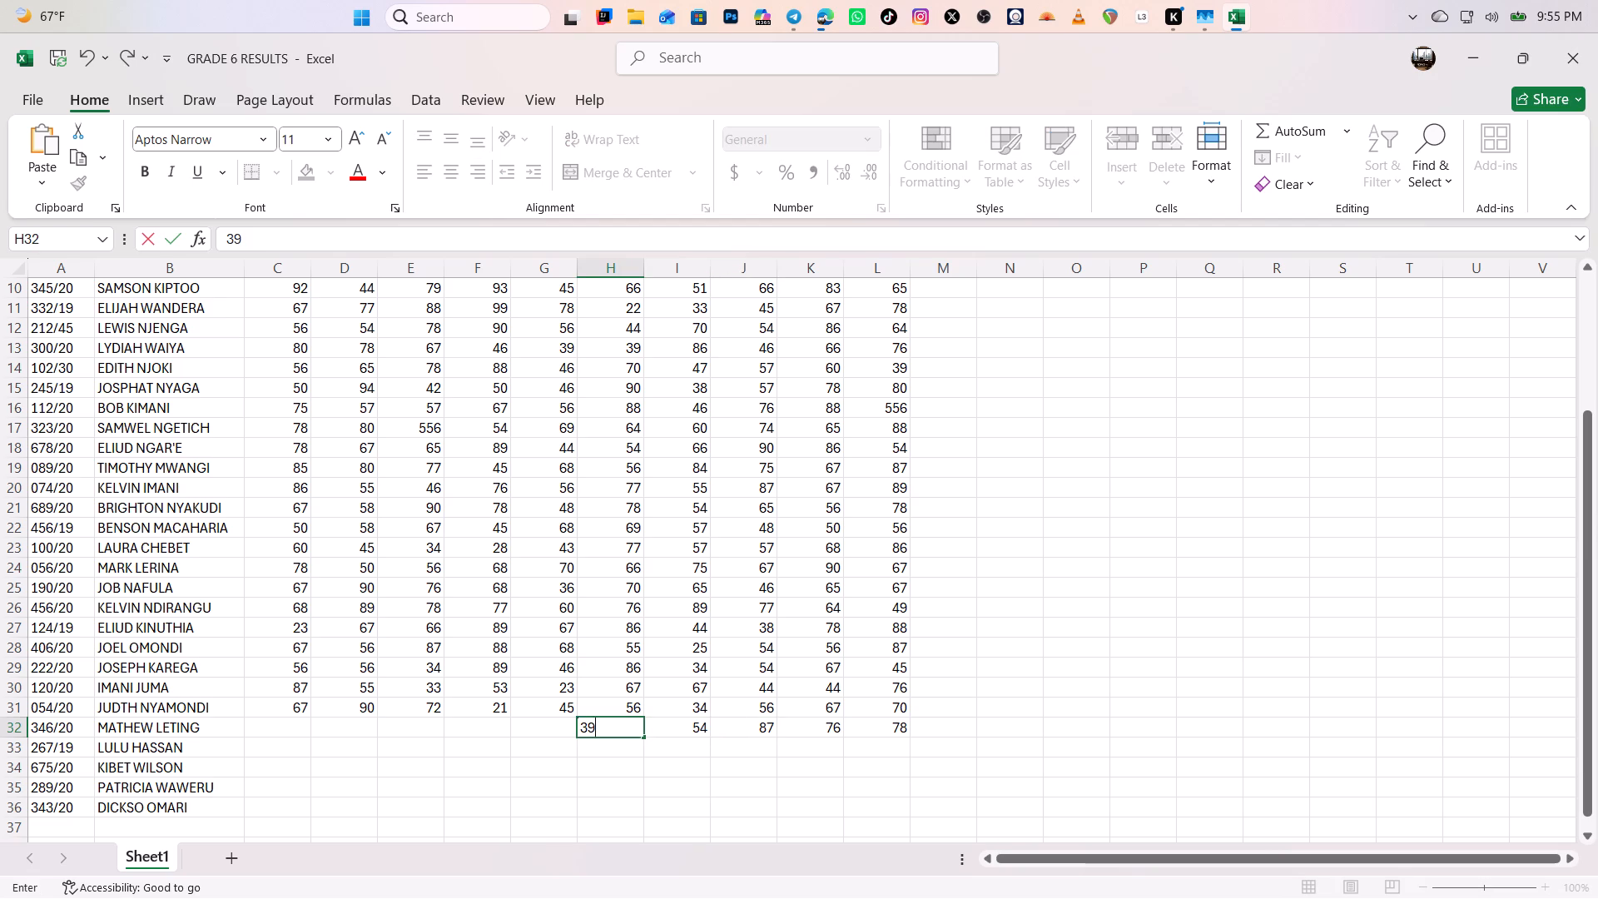
key("Left")
Continue the marks in row 32, from column G back to D: 71, 48, 39 and 74.
type("71")
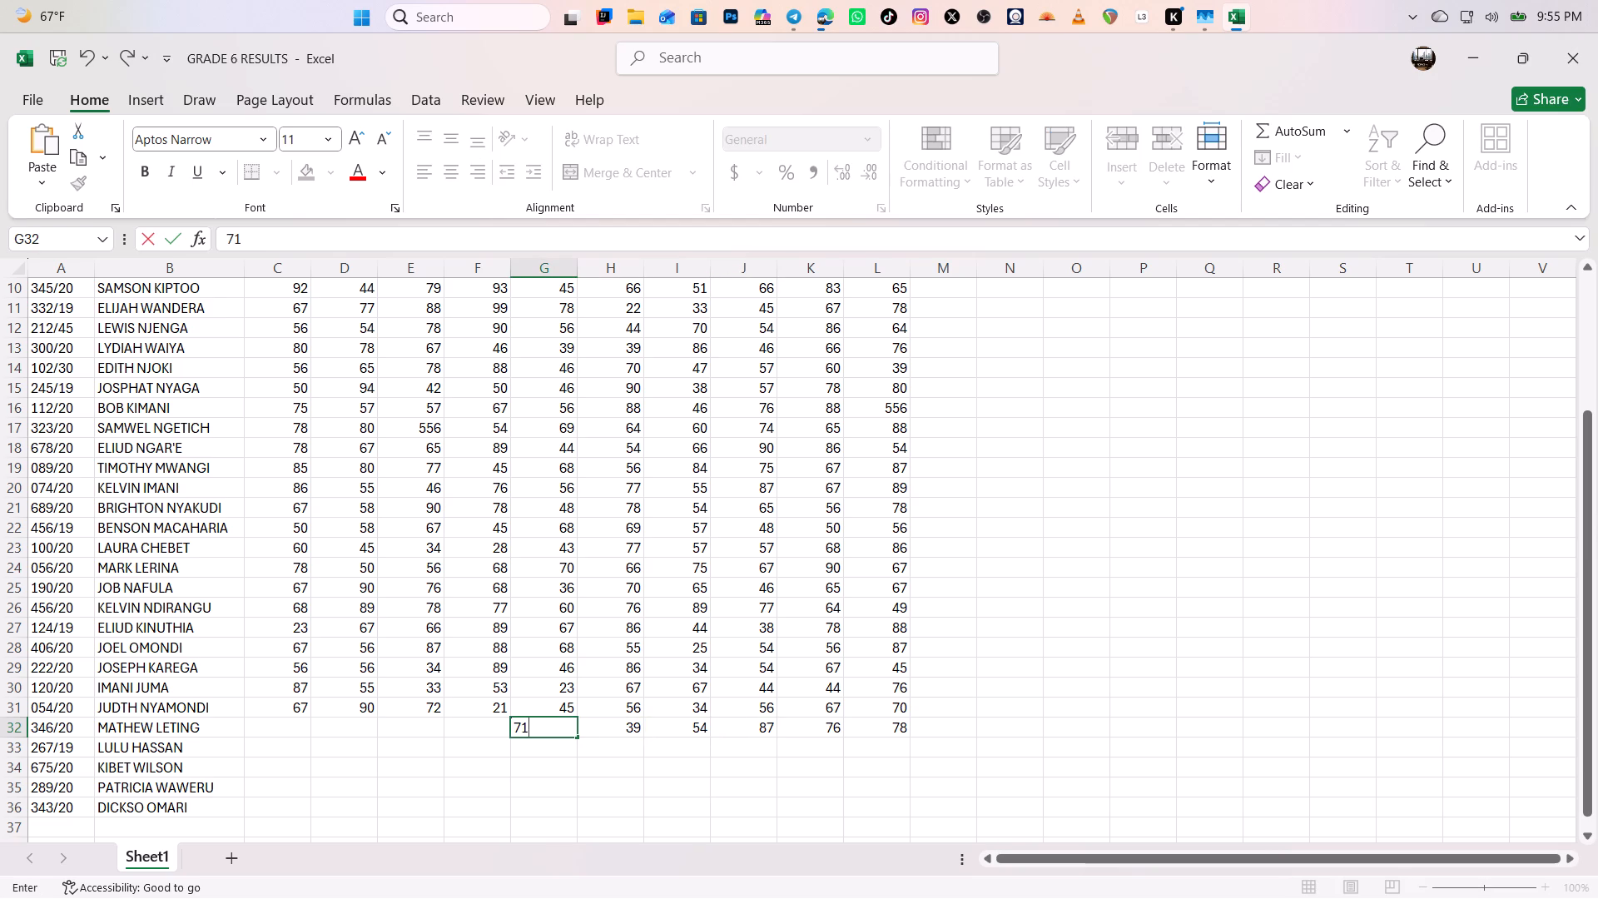
key("Left")
key("4")
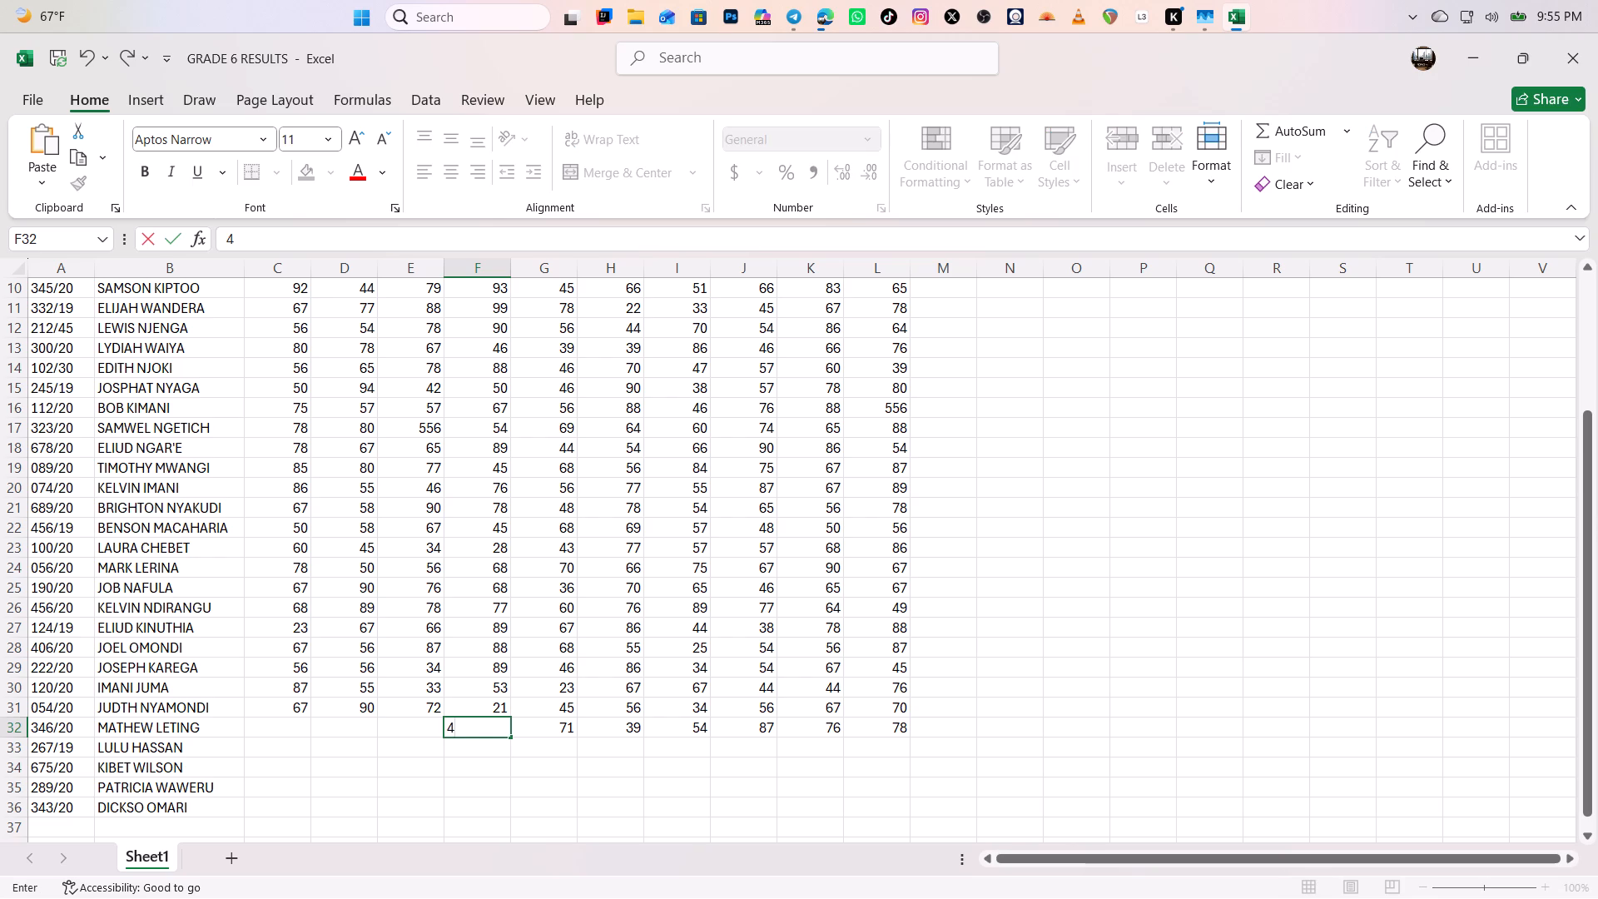
key("8")
key("Left")
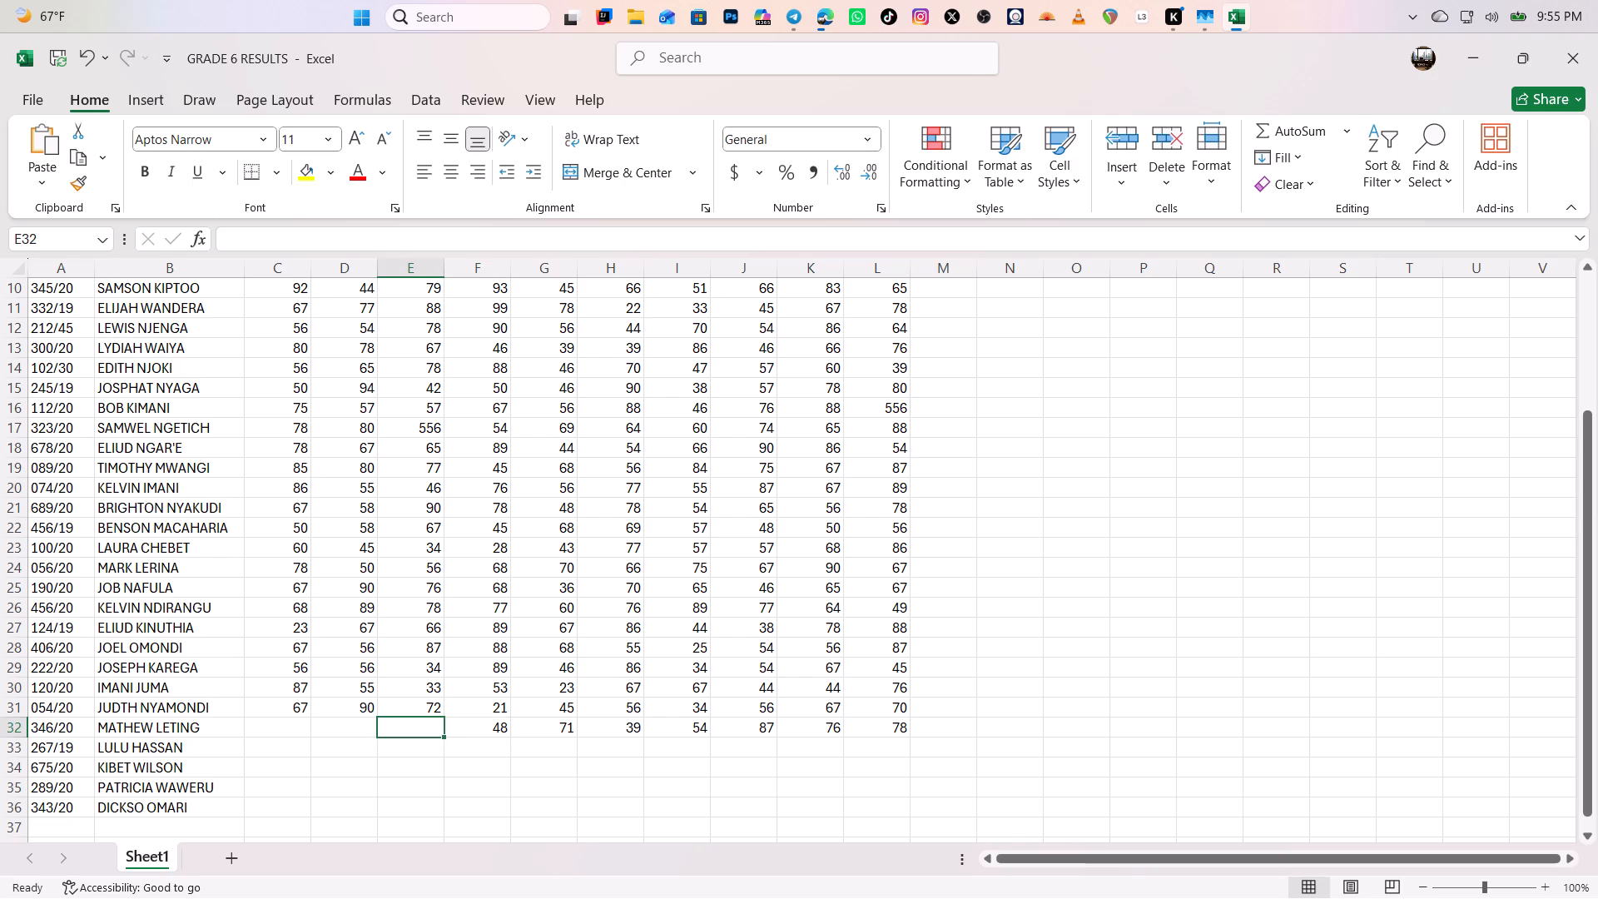
type("39")
key("Left")
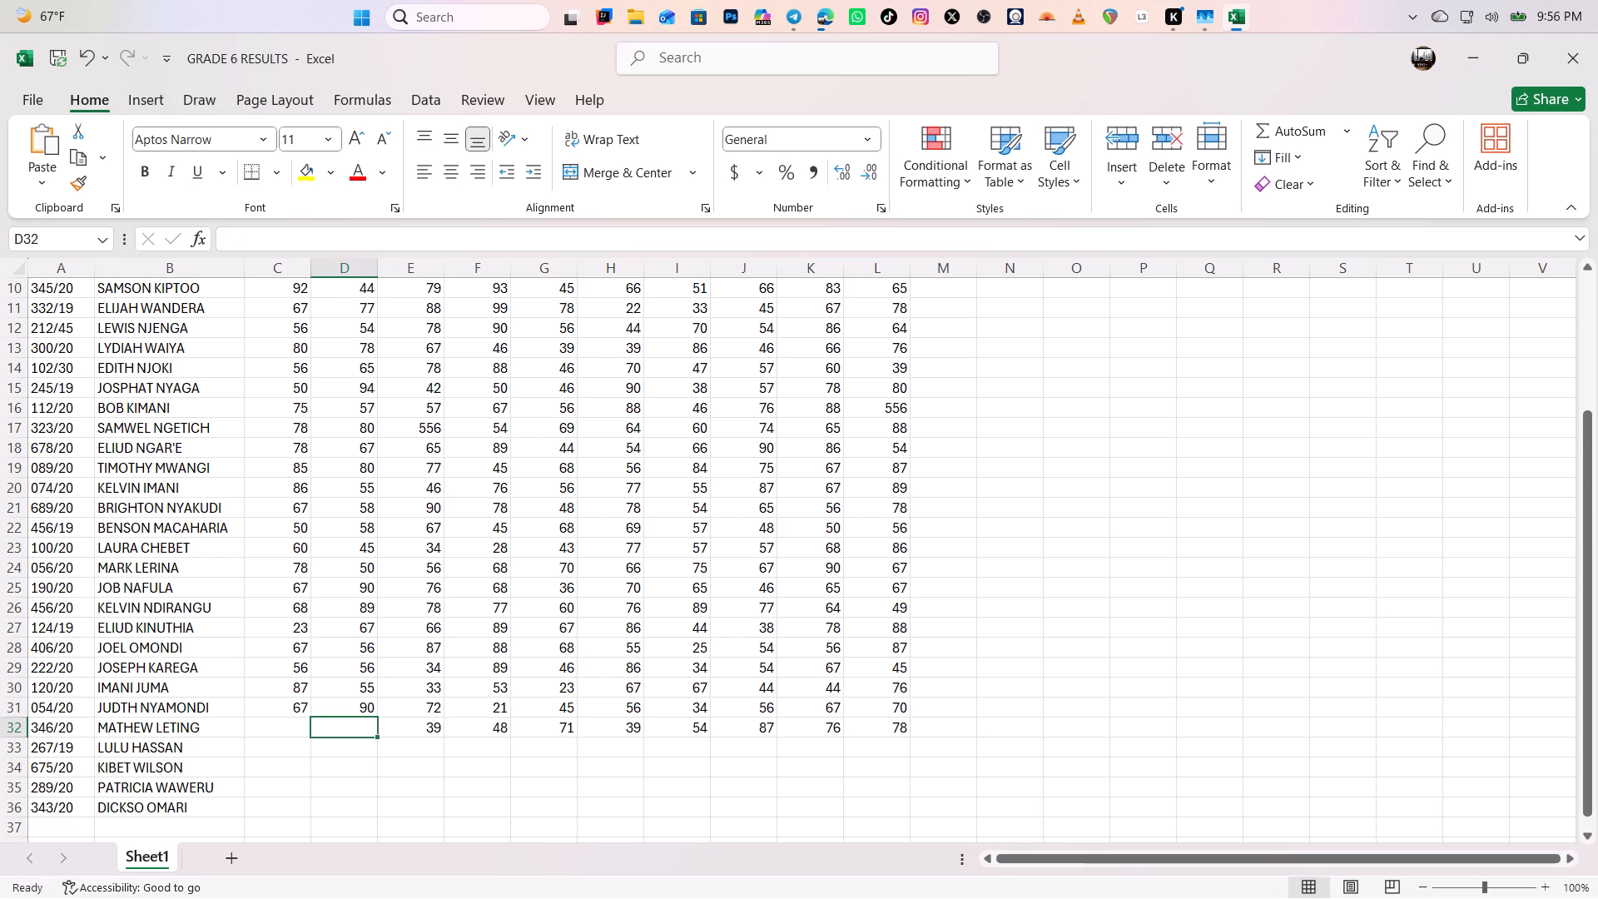
key("7")
key("4")
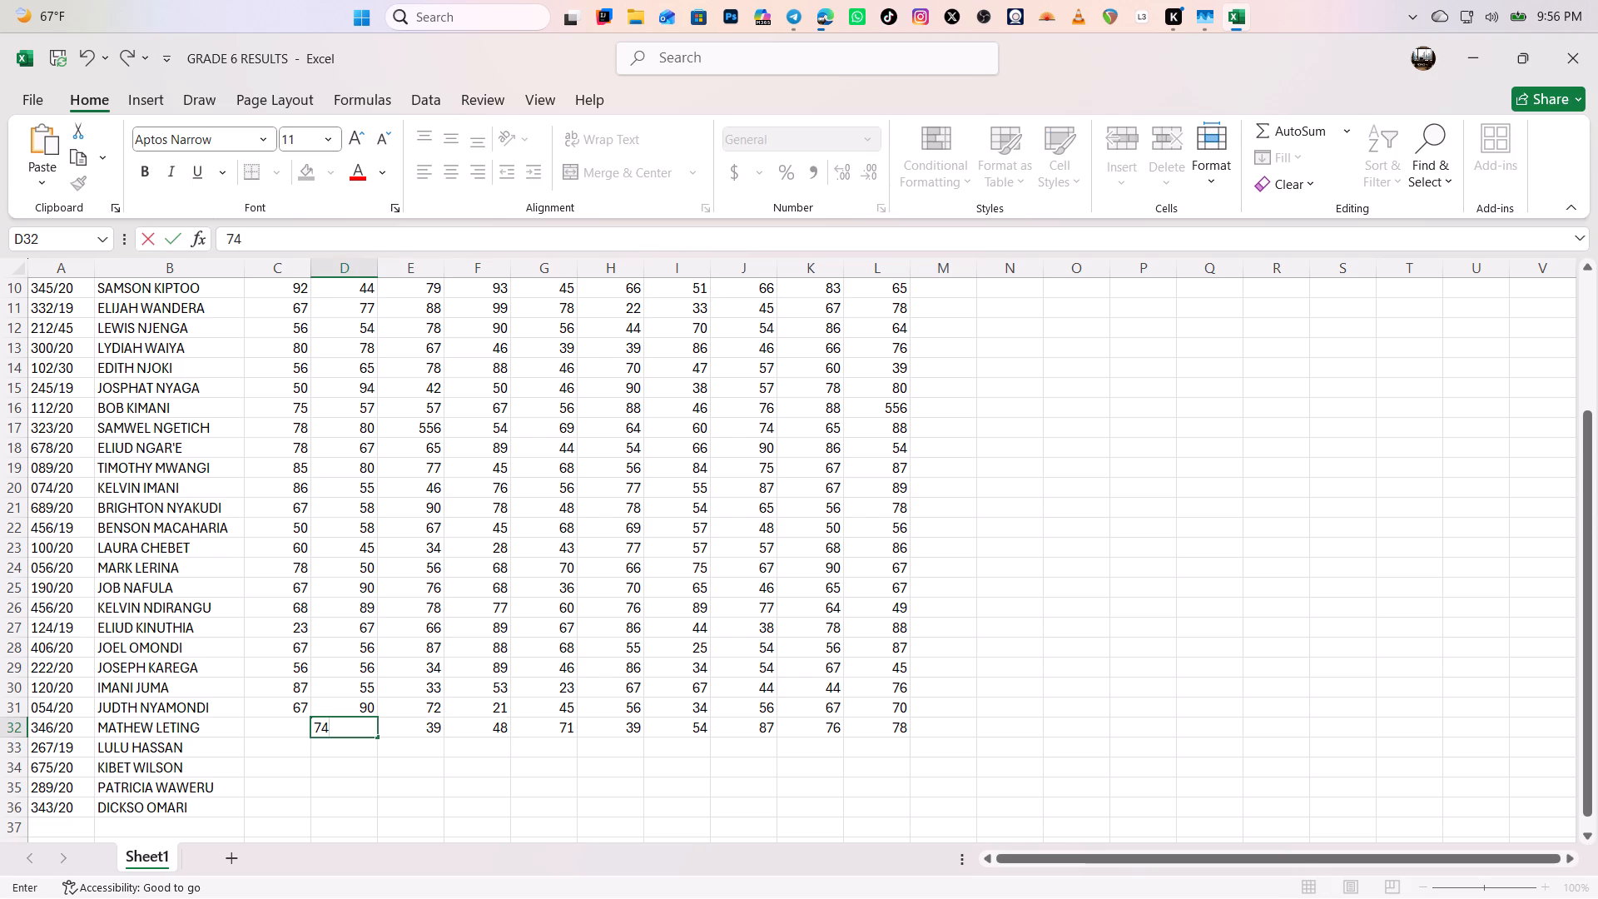
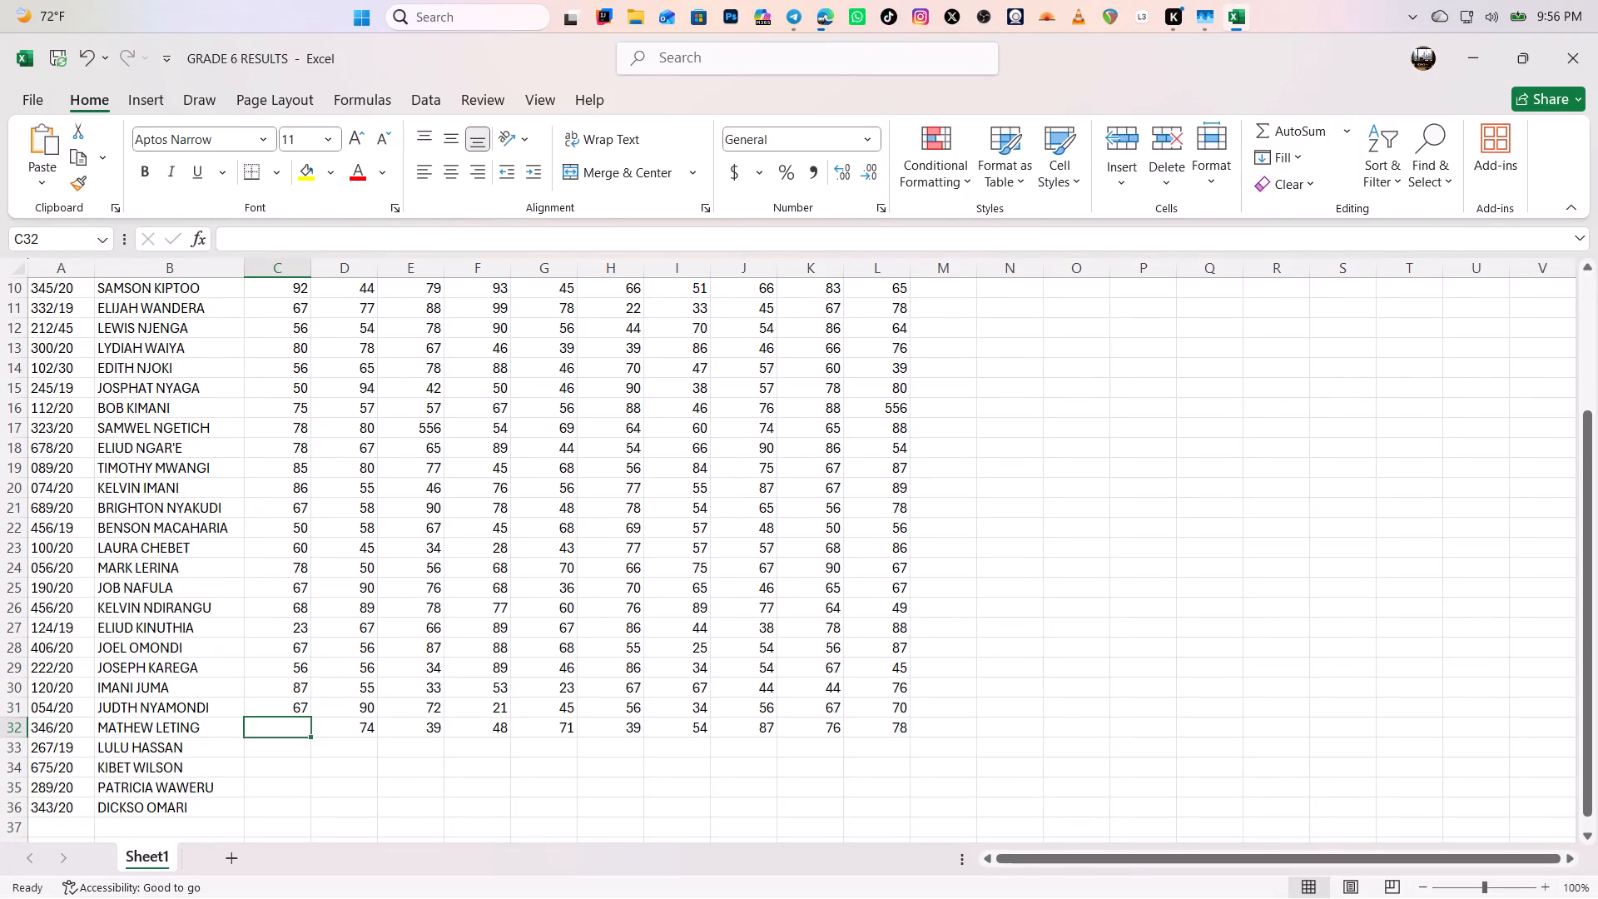
Finish the student's marks in row 32 by entering 86 in column C.
type("86")
key("Down")
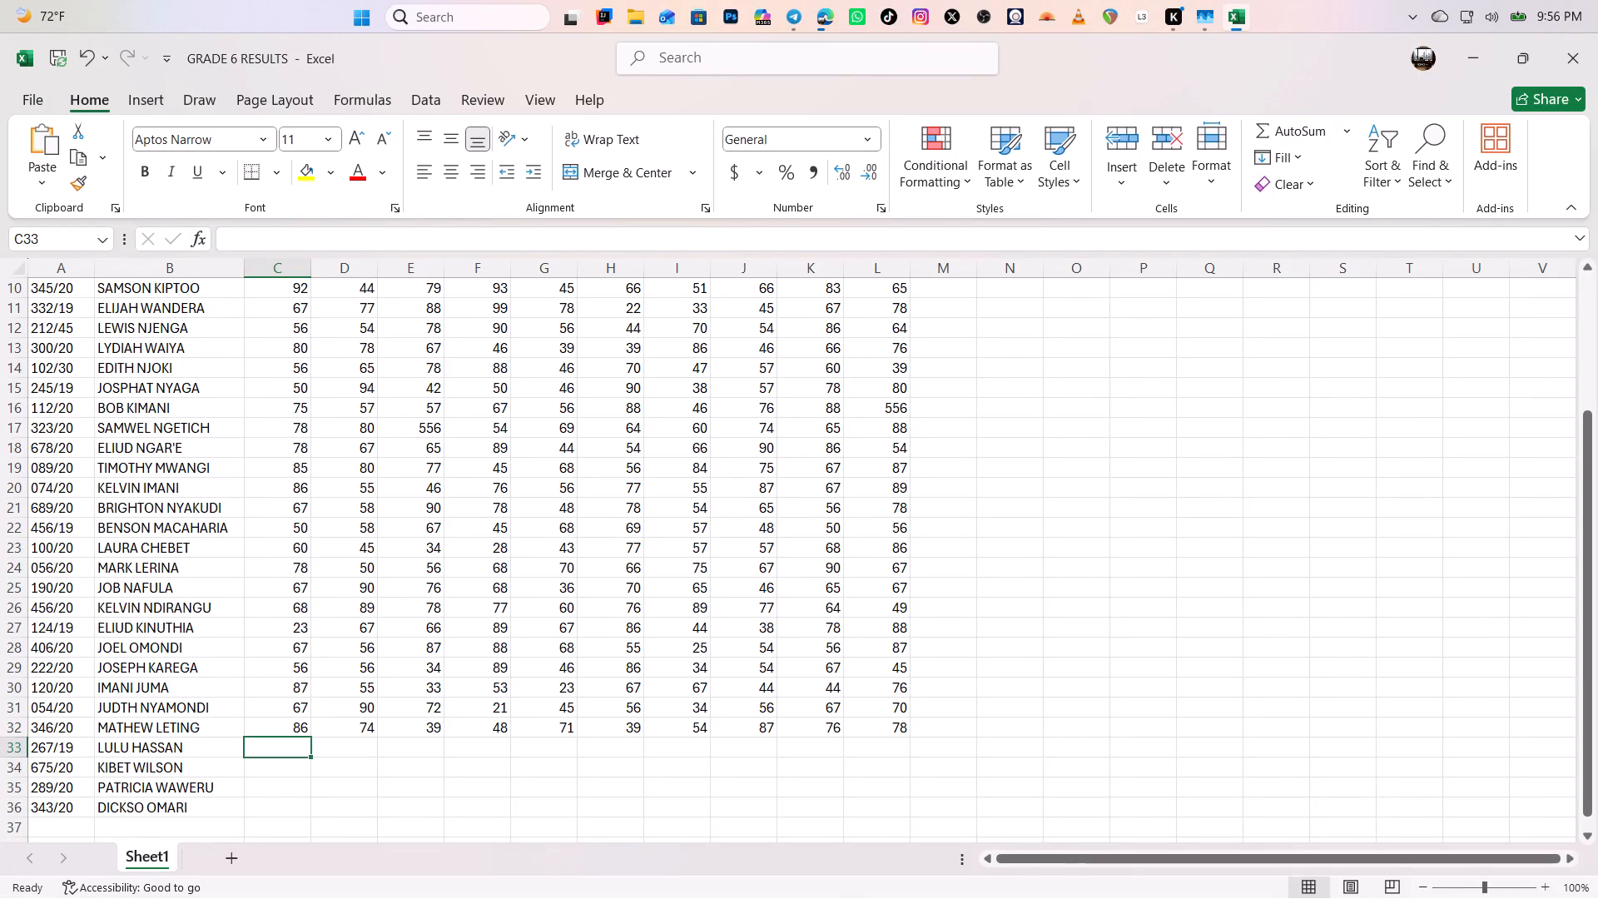
Enter the marks for the student in row 33, from column C to G: 34, 48, 71, 37 and 49.
type("34")
key("Right")
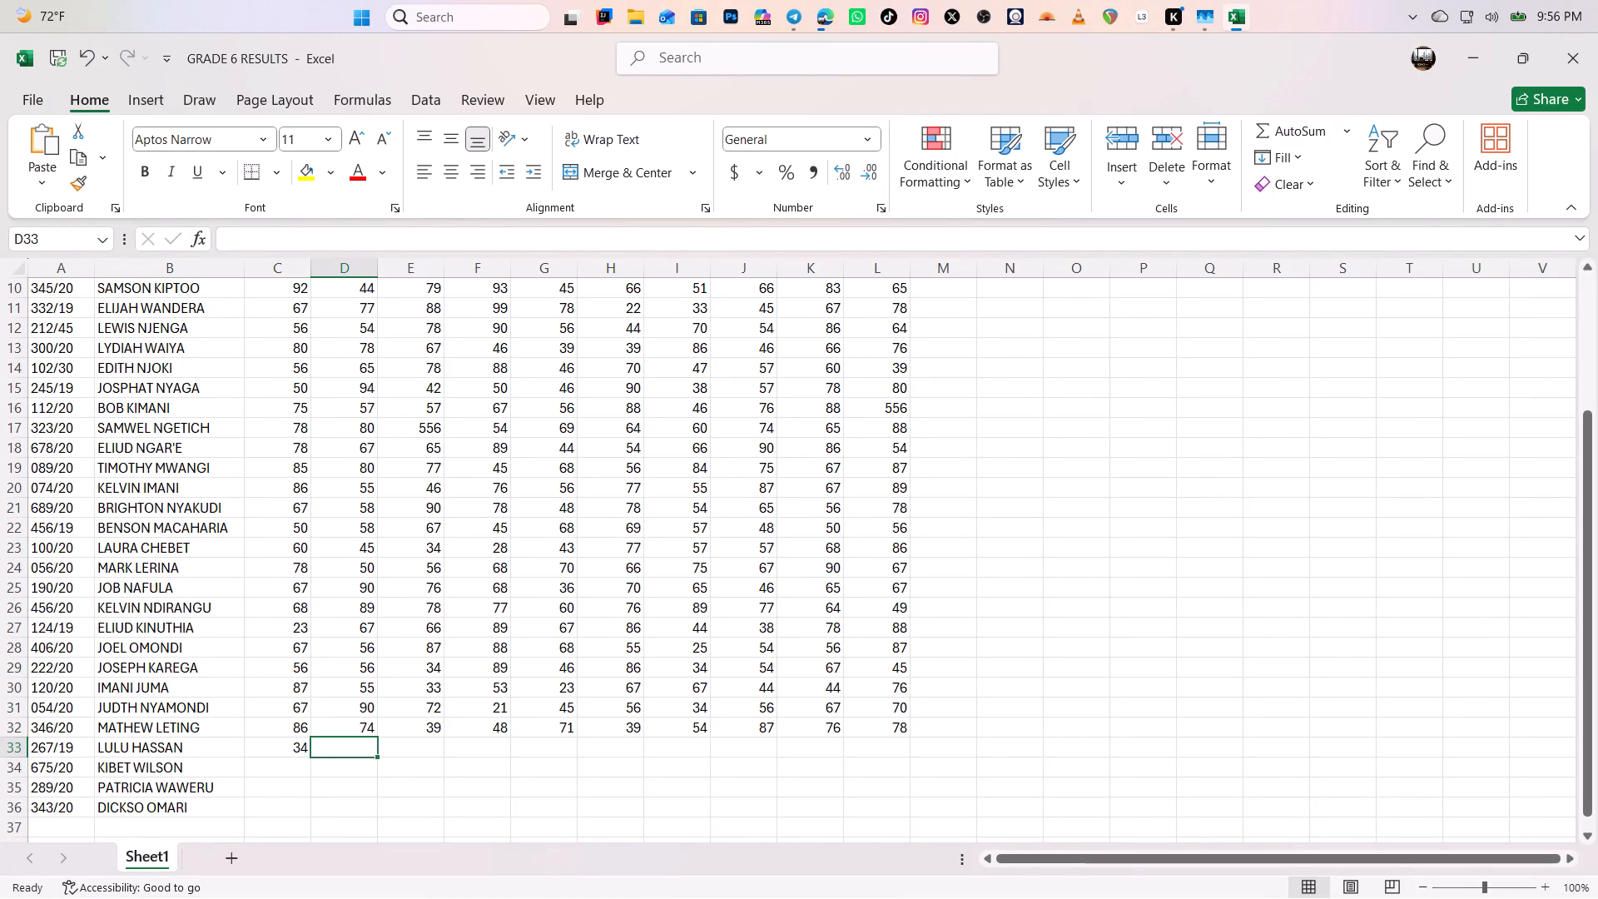
type("48")
key("Right")
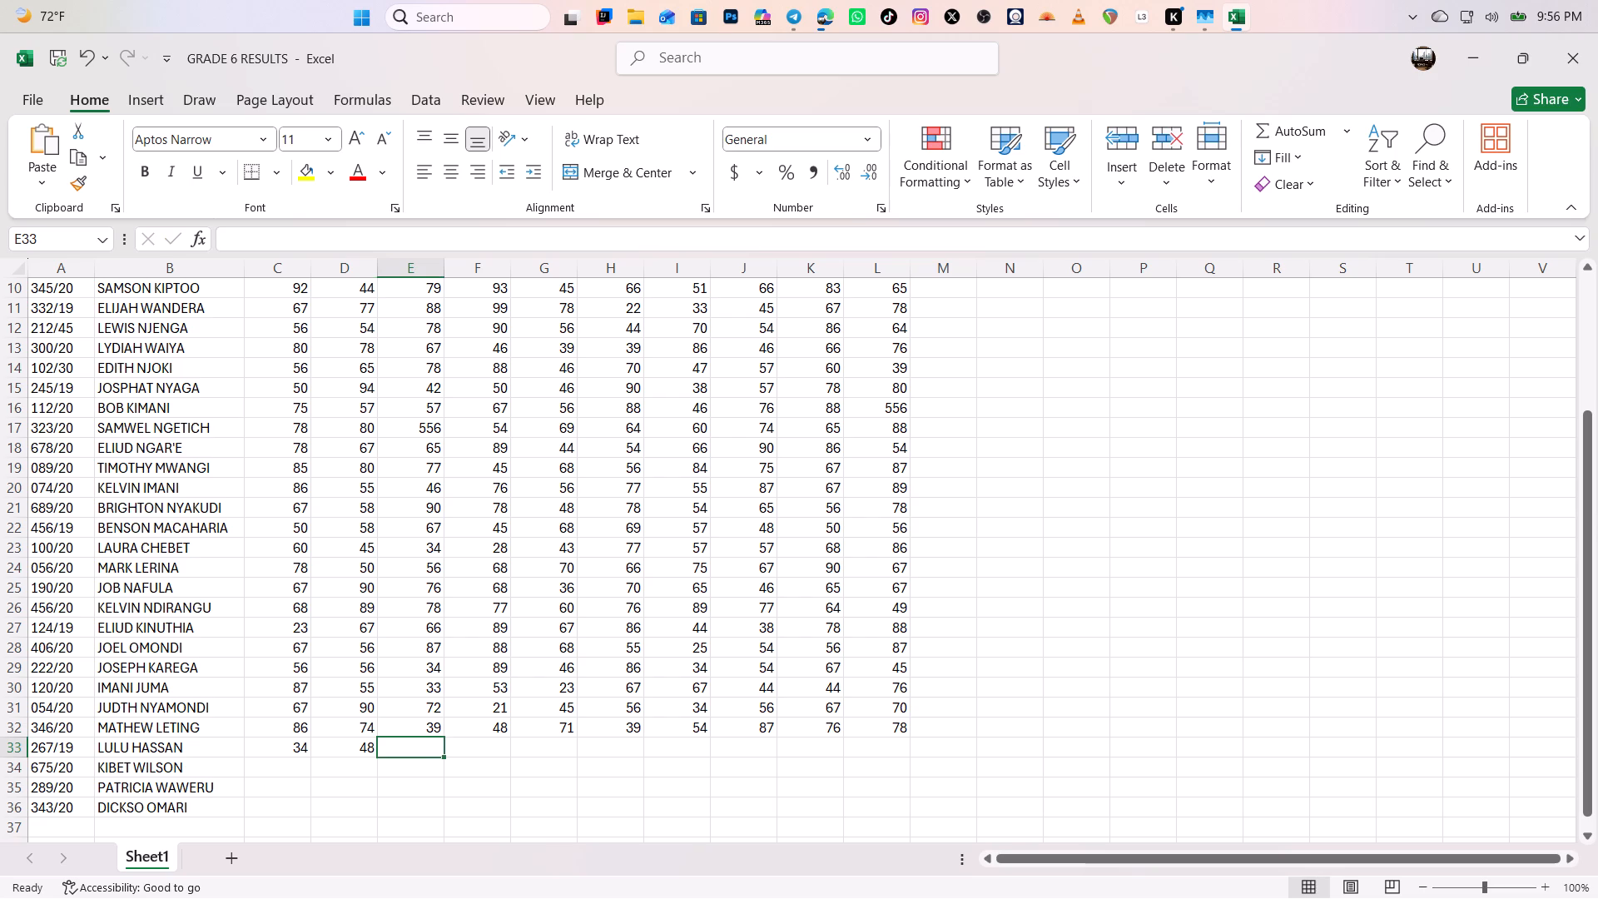
key("7")
key("1")
key("Right")
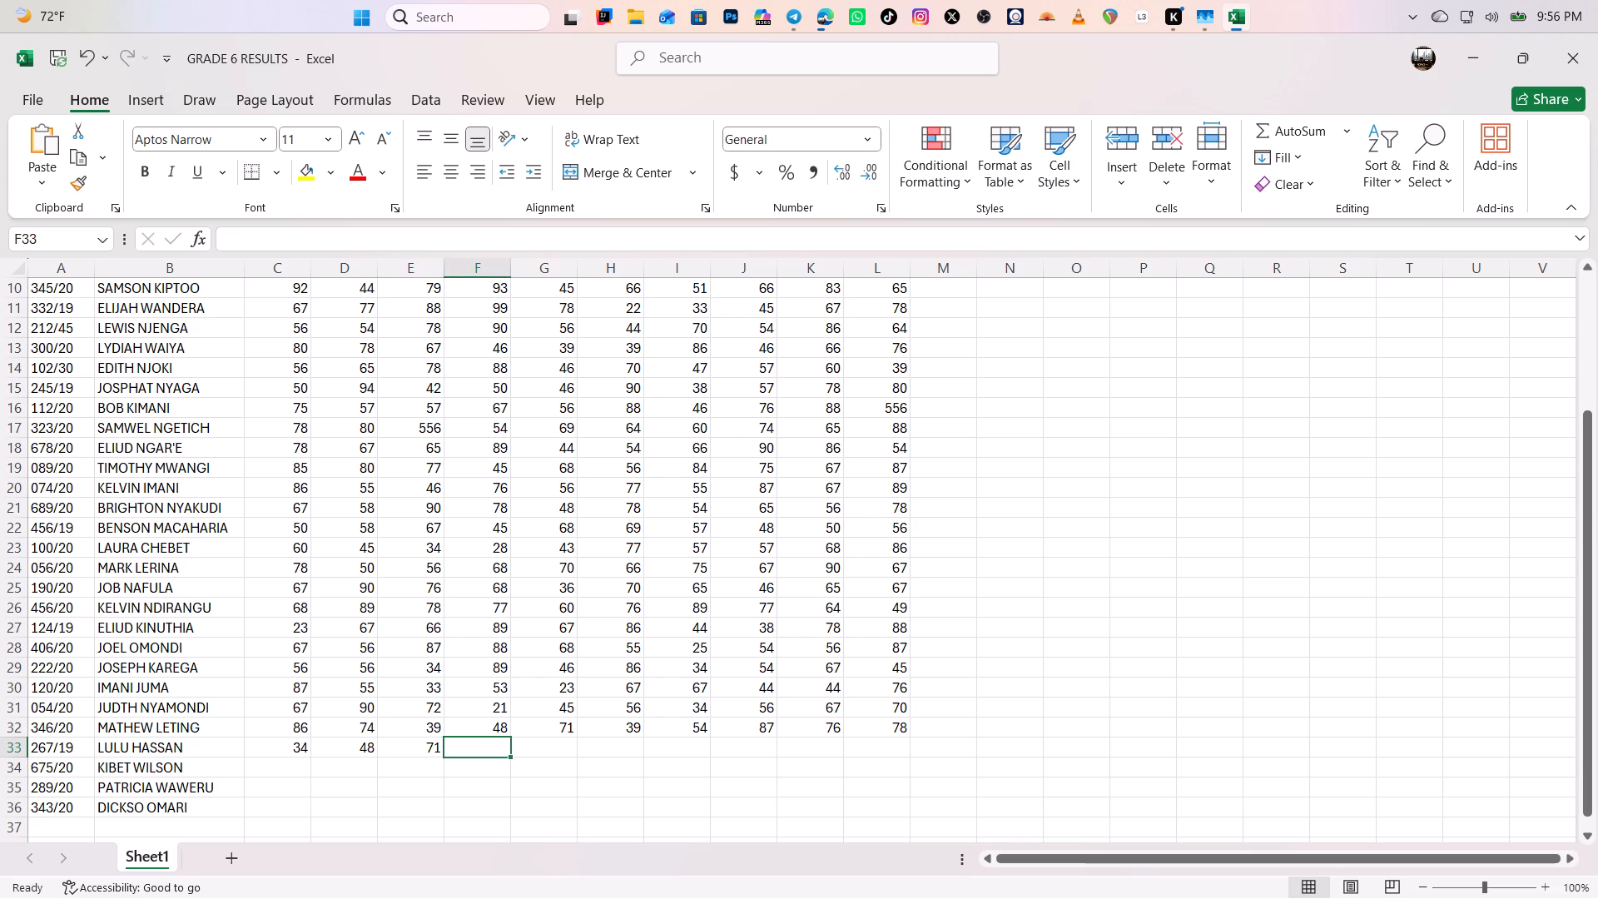
type("37")
key("Right")
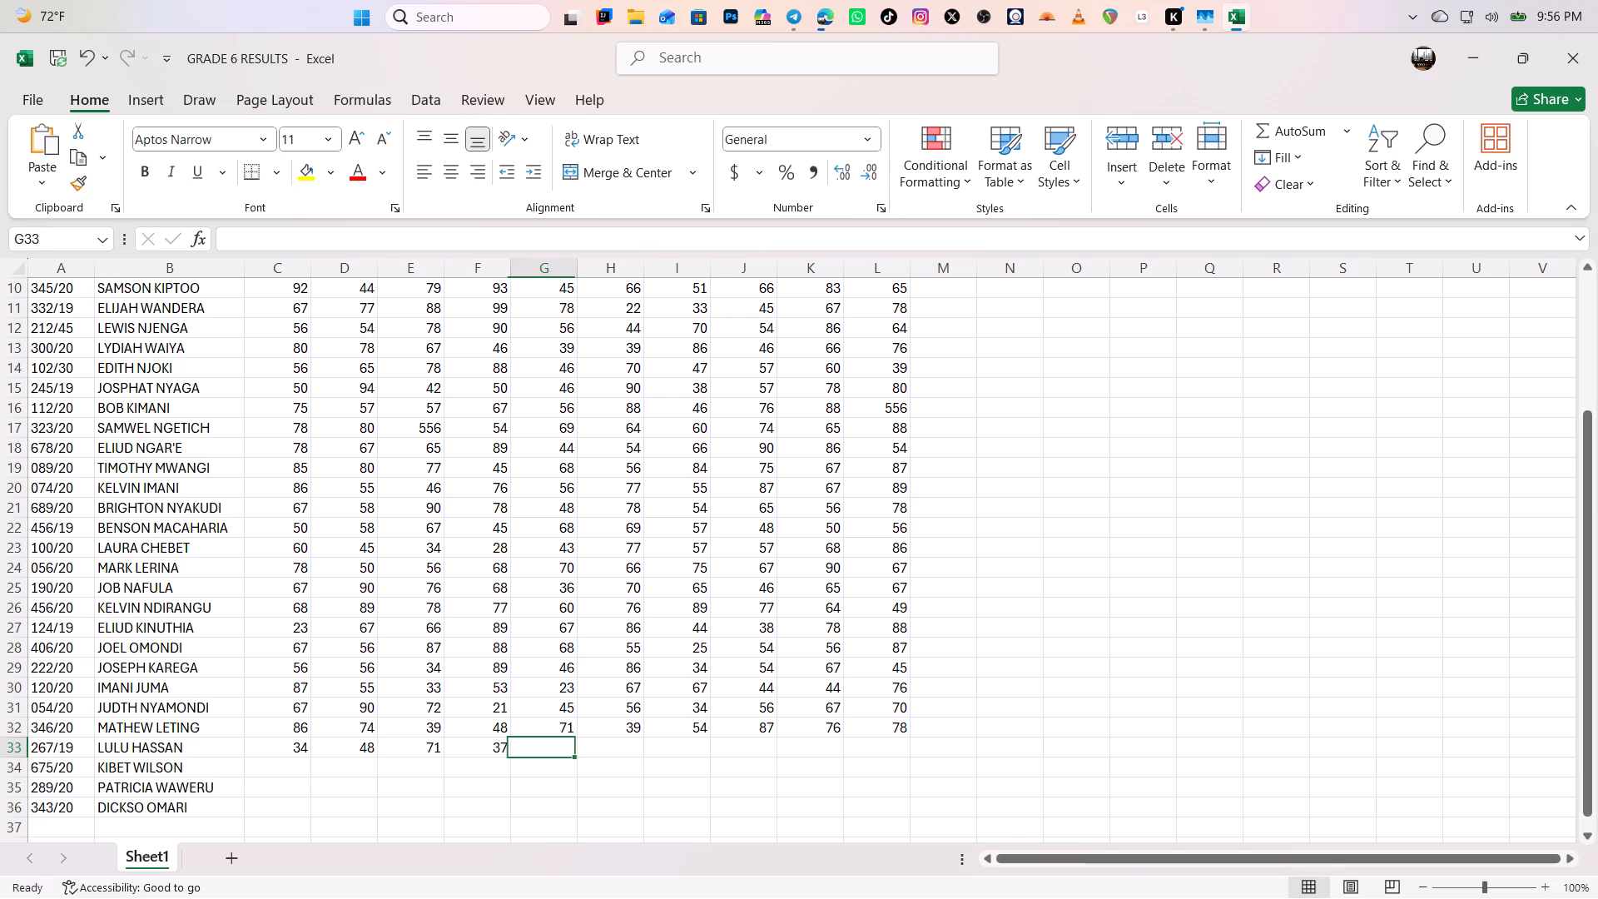
type("49")
key("Right")
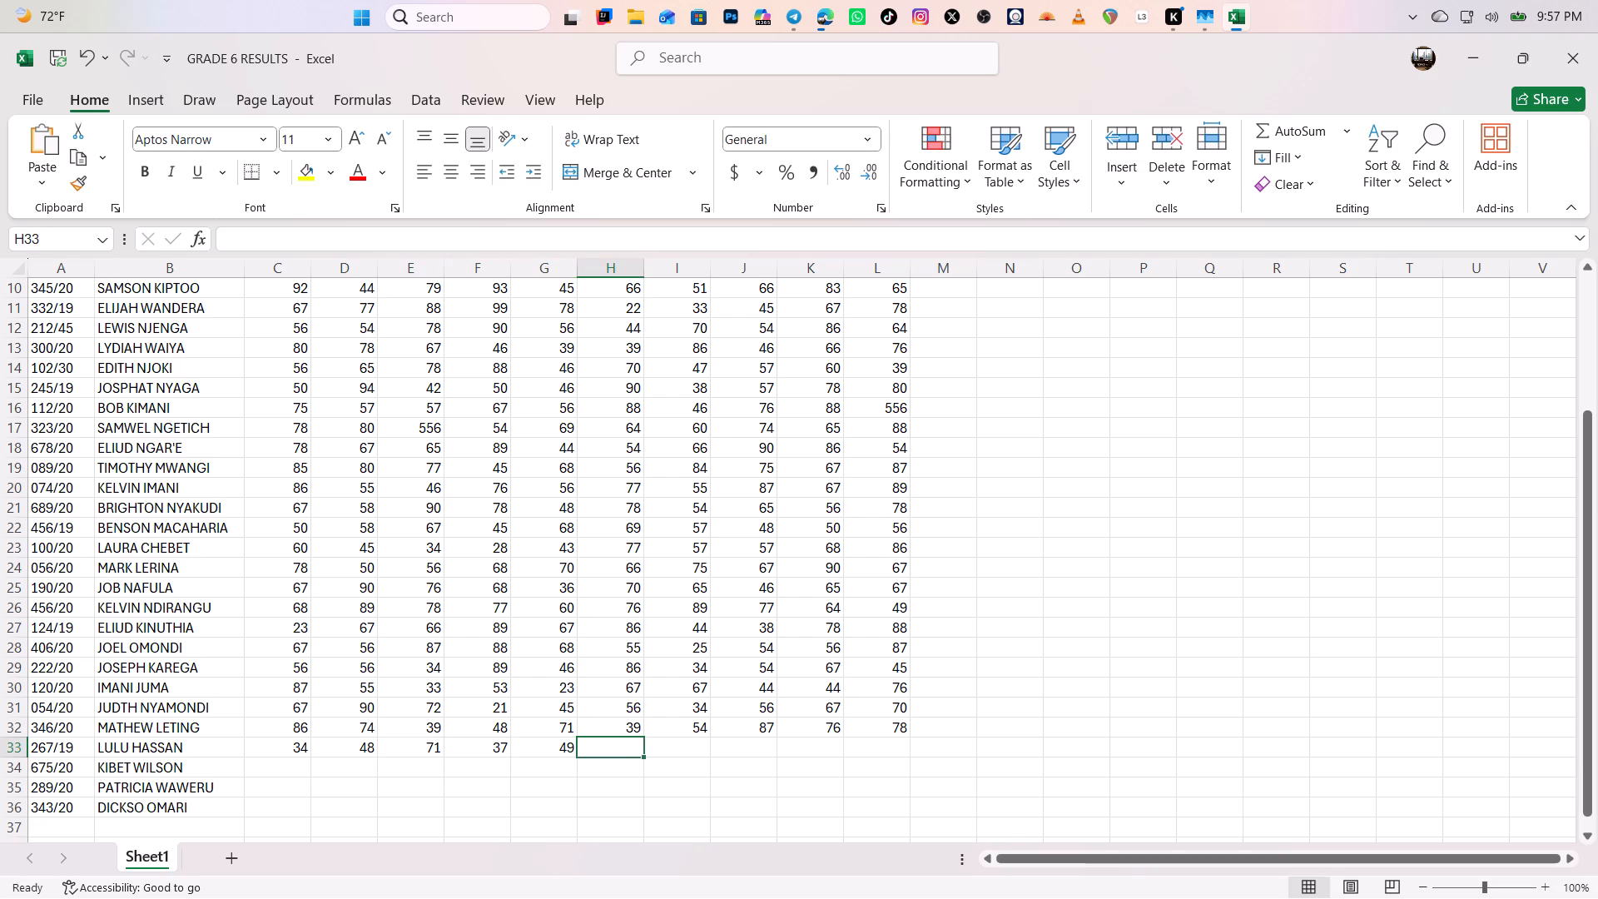
Complete the student's marks in row 33, from column H to L: 91, 69, 29, 49 and 57.
key("9")
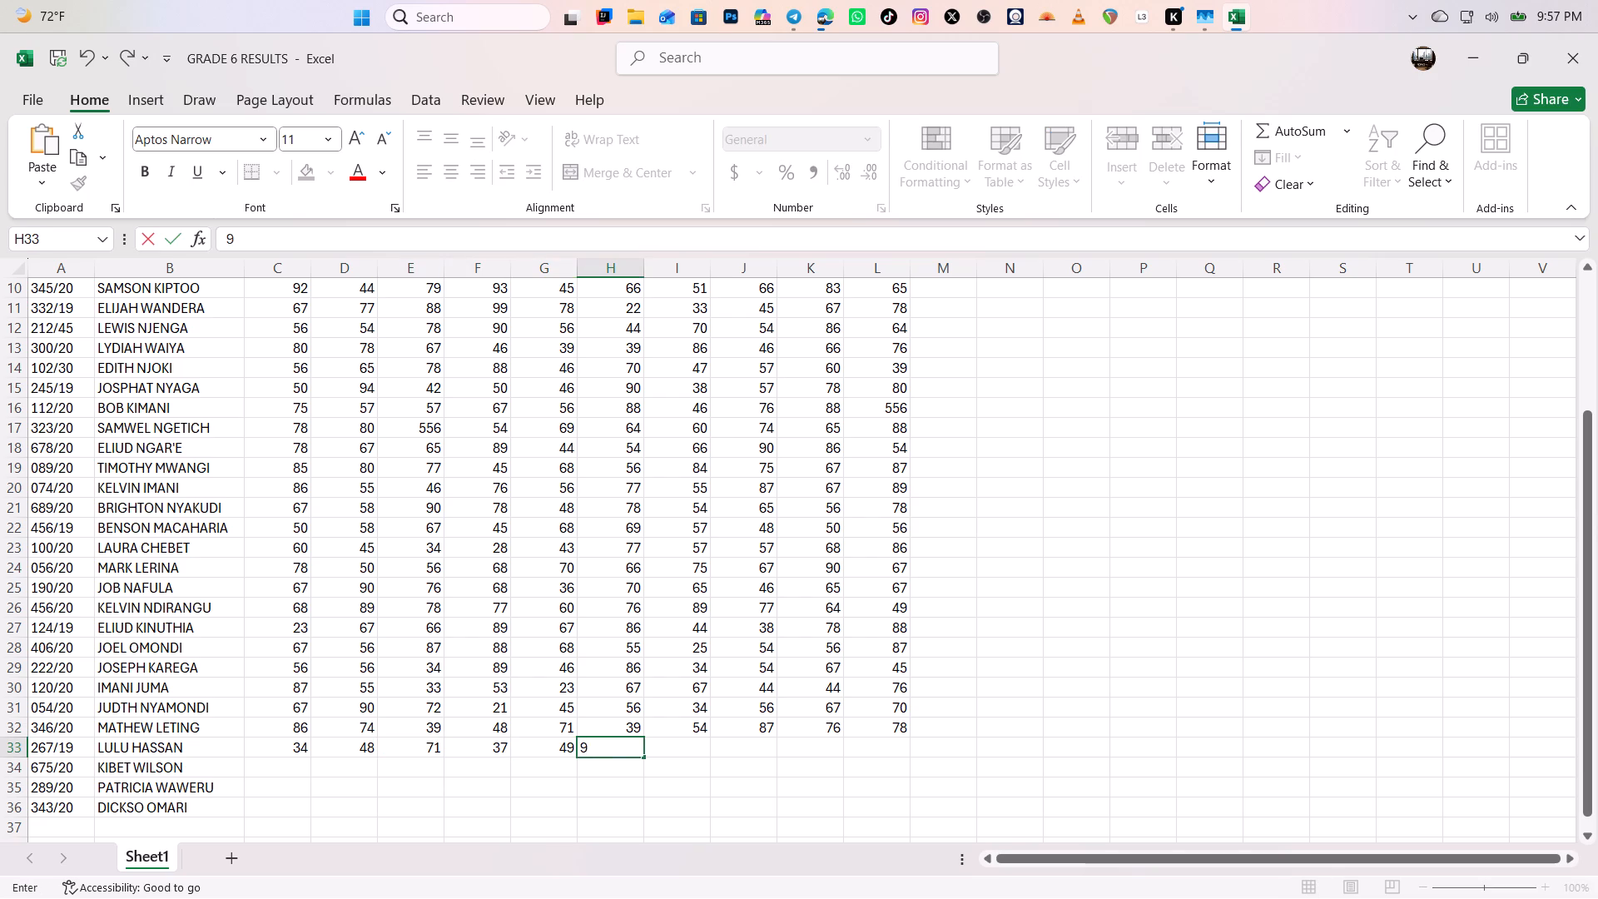
key("1")
key("Right")
type("69")
key("Right")
key("2")
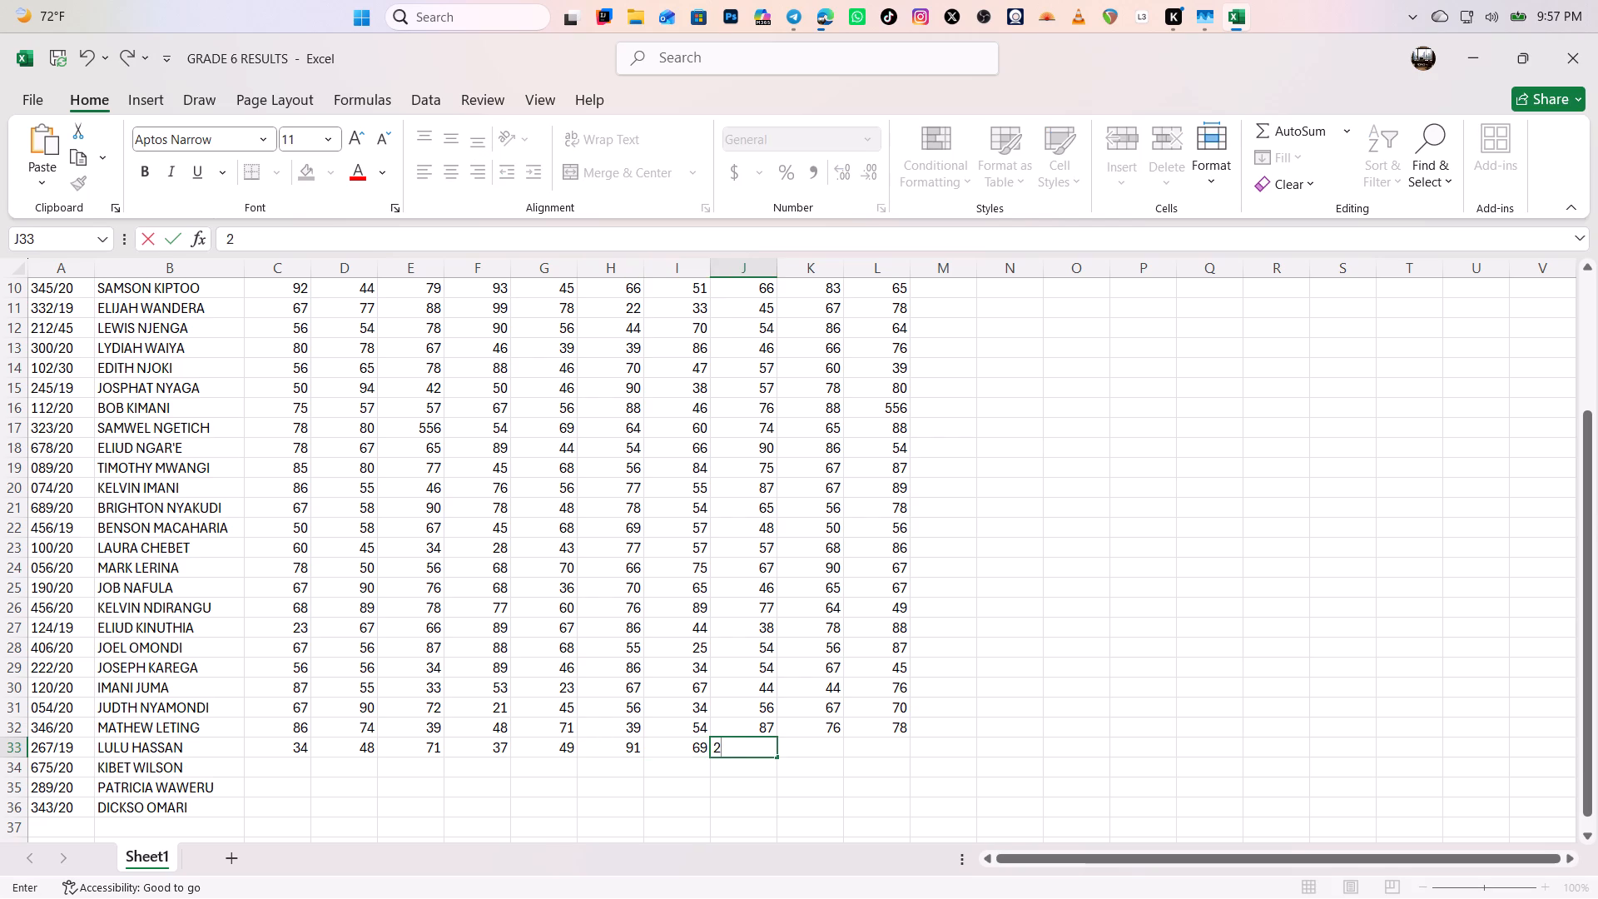
key("9")
key("Right")
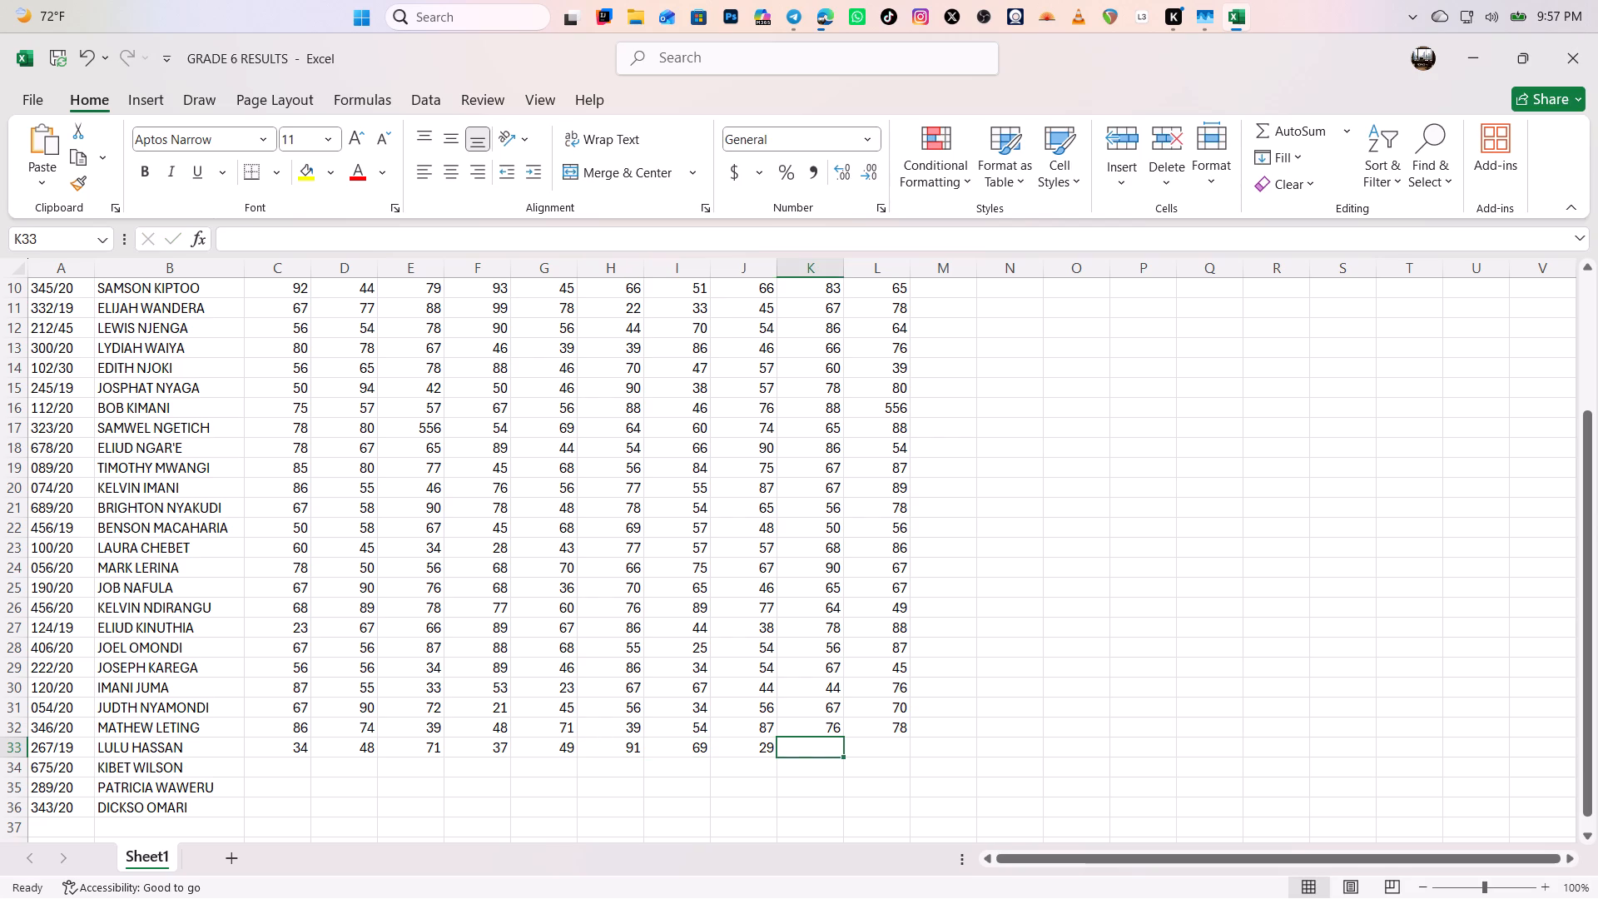
key("4")
key("9")
key("Right")
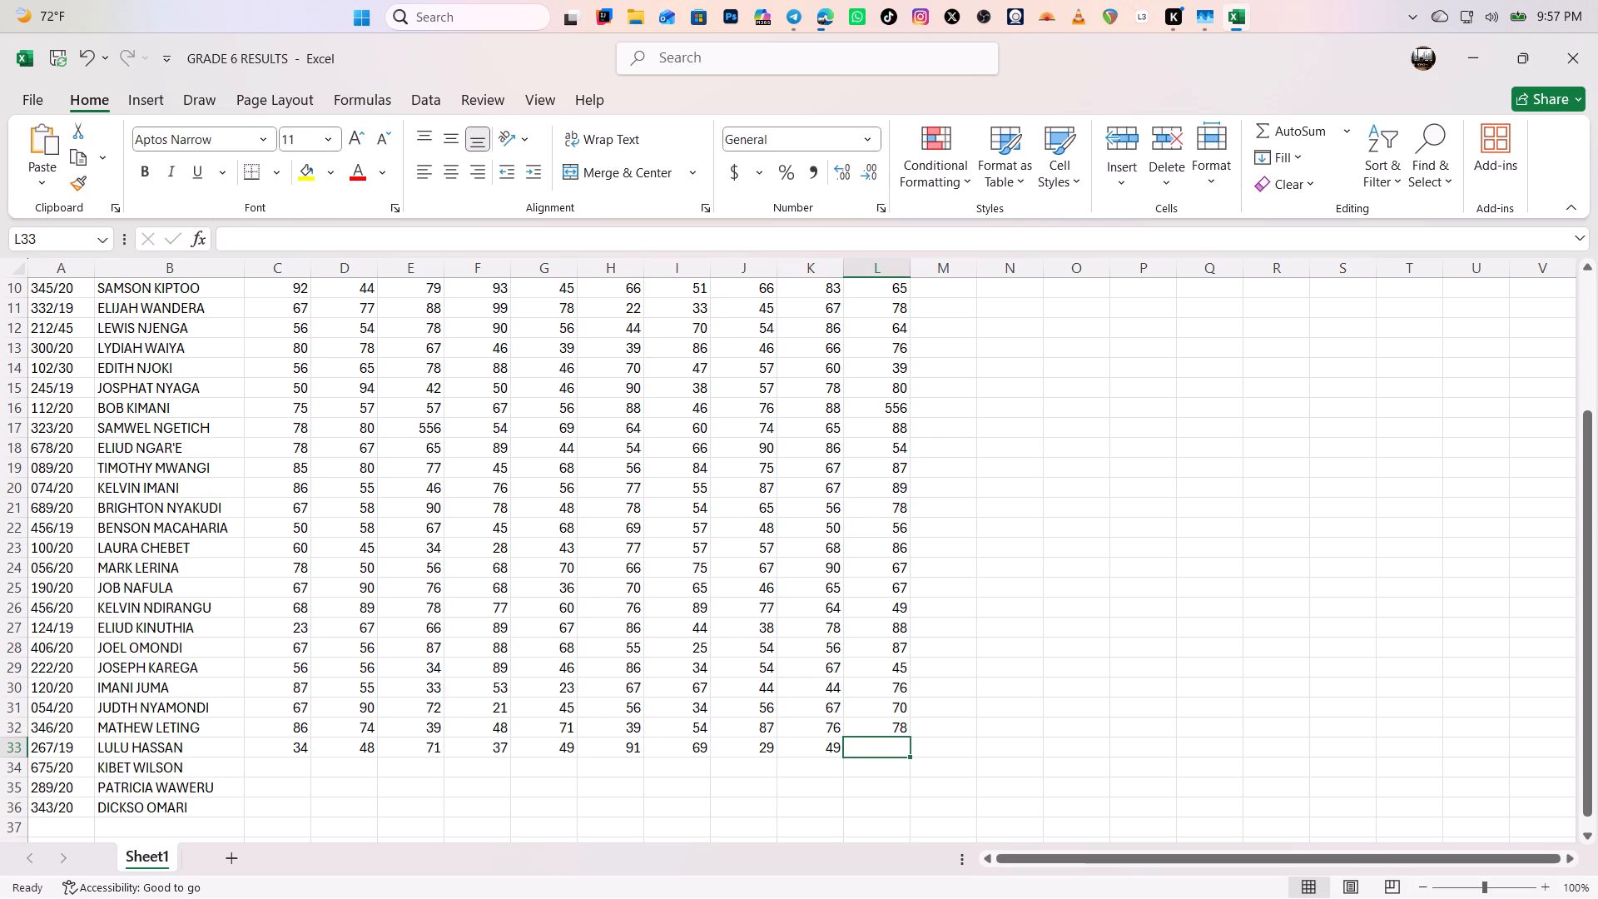
key("5")
key("7")
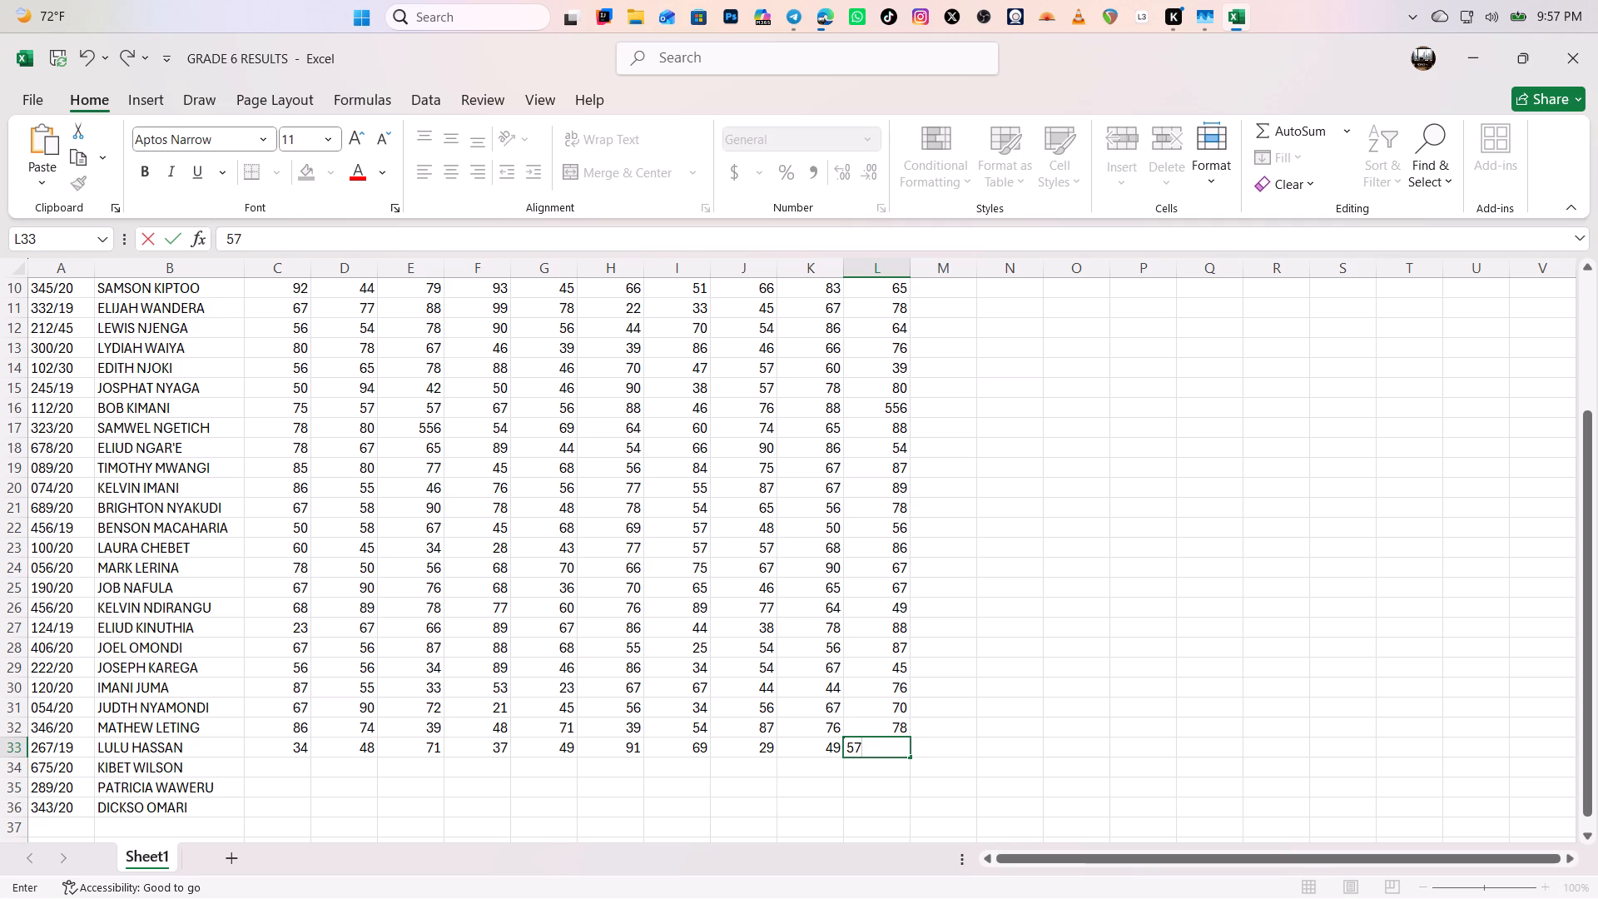
key("Down")
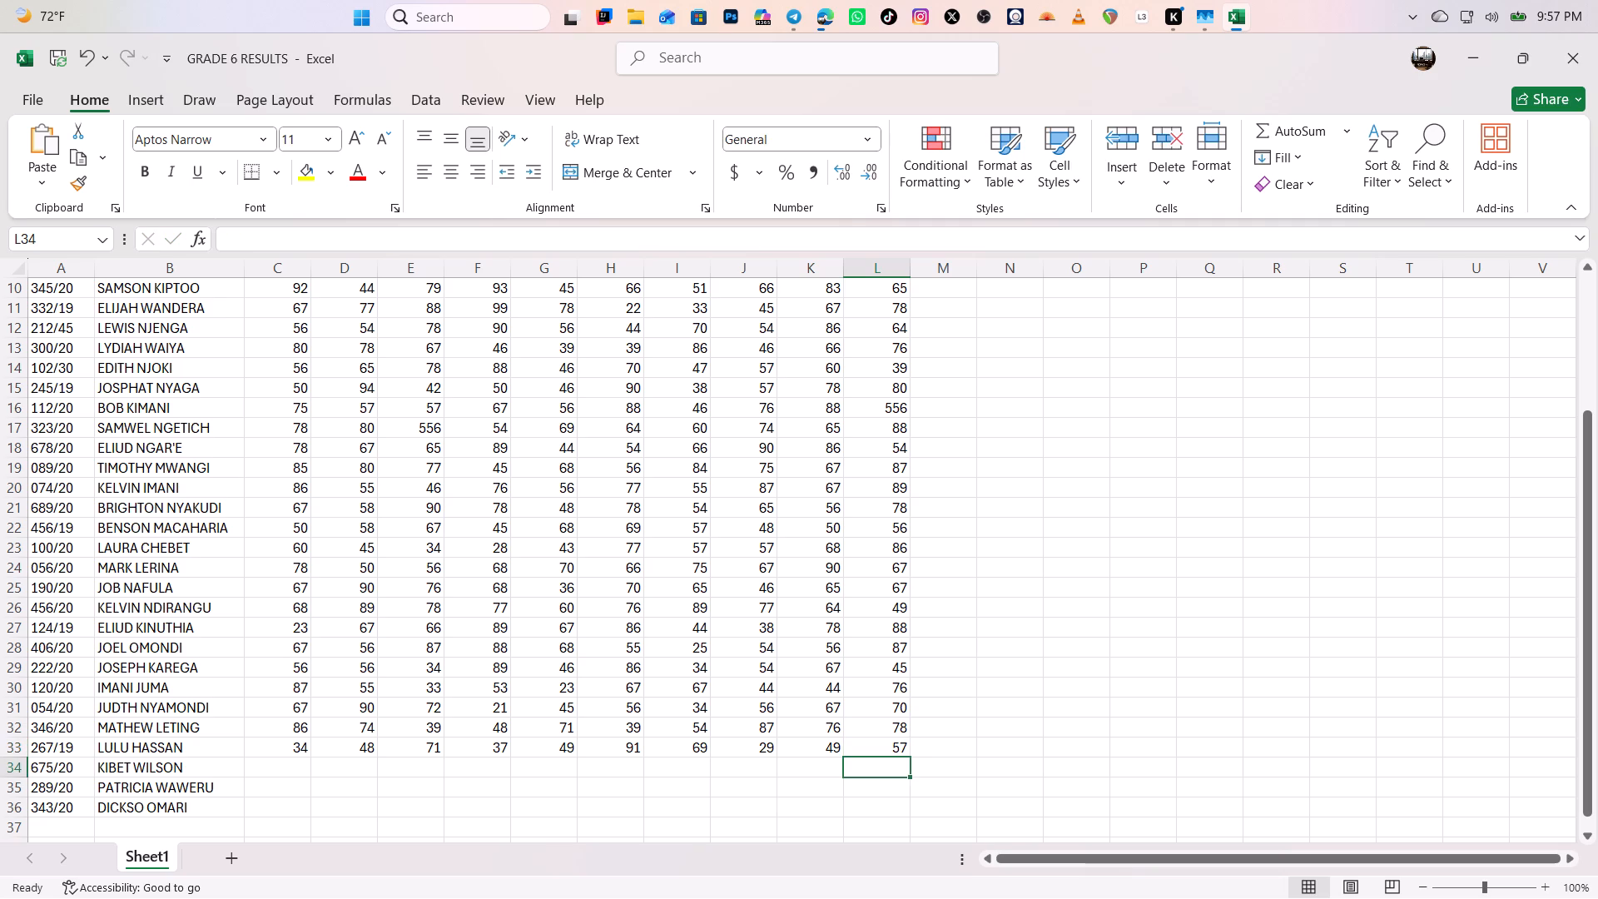
Enter the marks for the student in row 34, from column L back to H: 61, 71, 56, 82 and 73.
type("61")
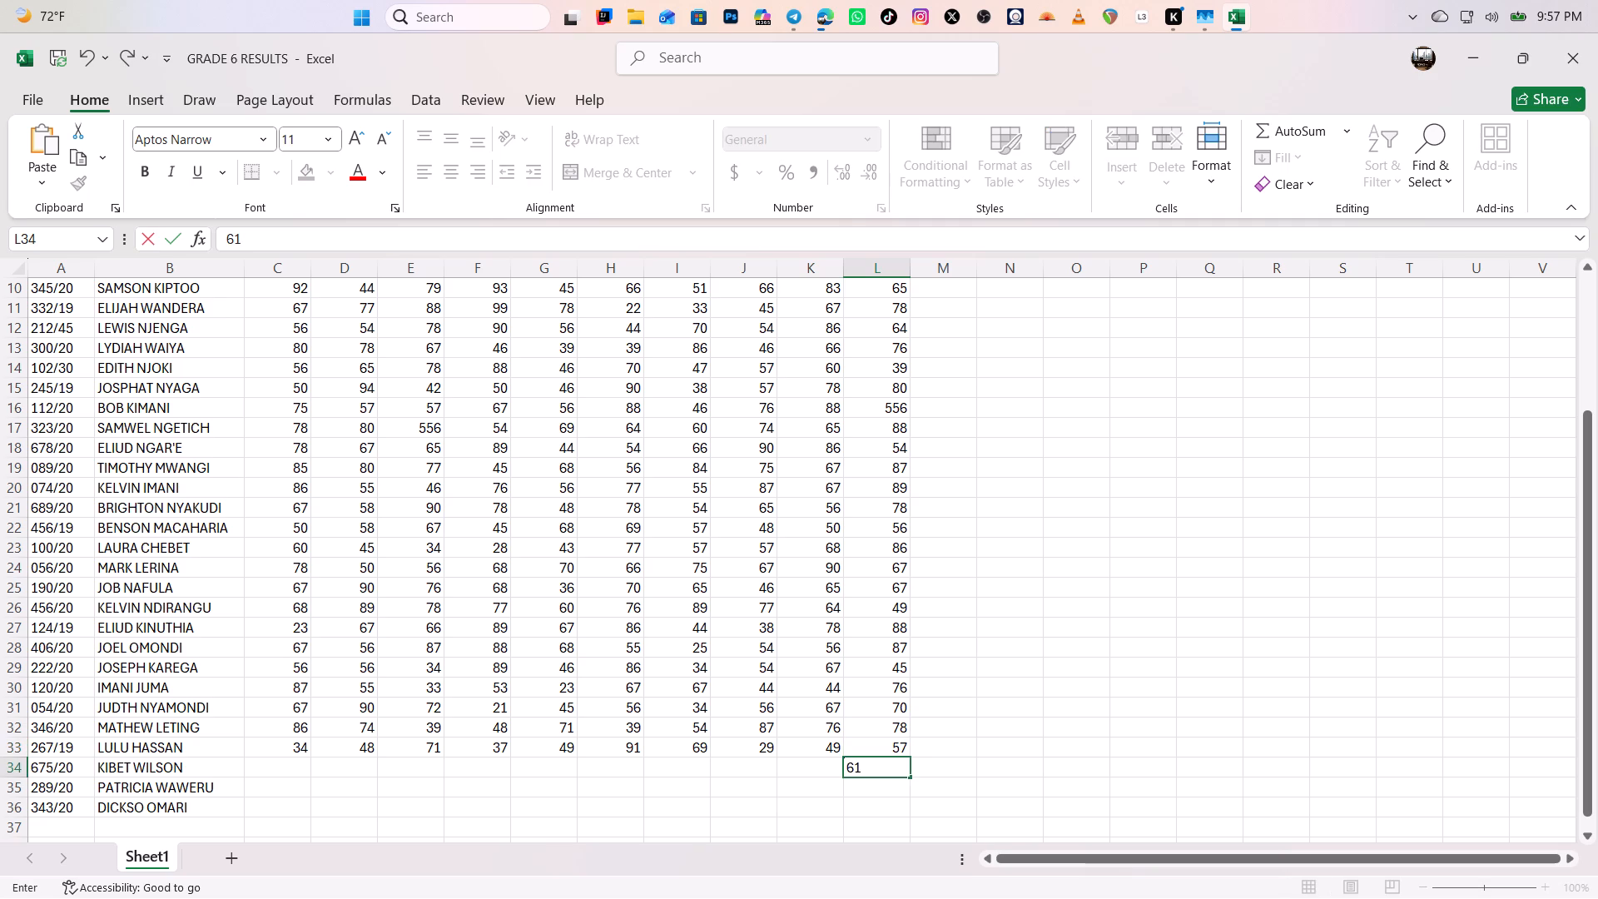
key("Left")
type("71")
key("Left")
key("5")
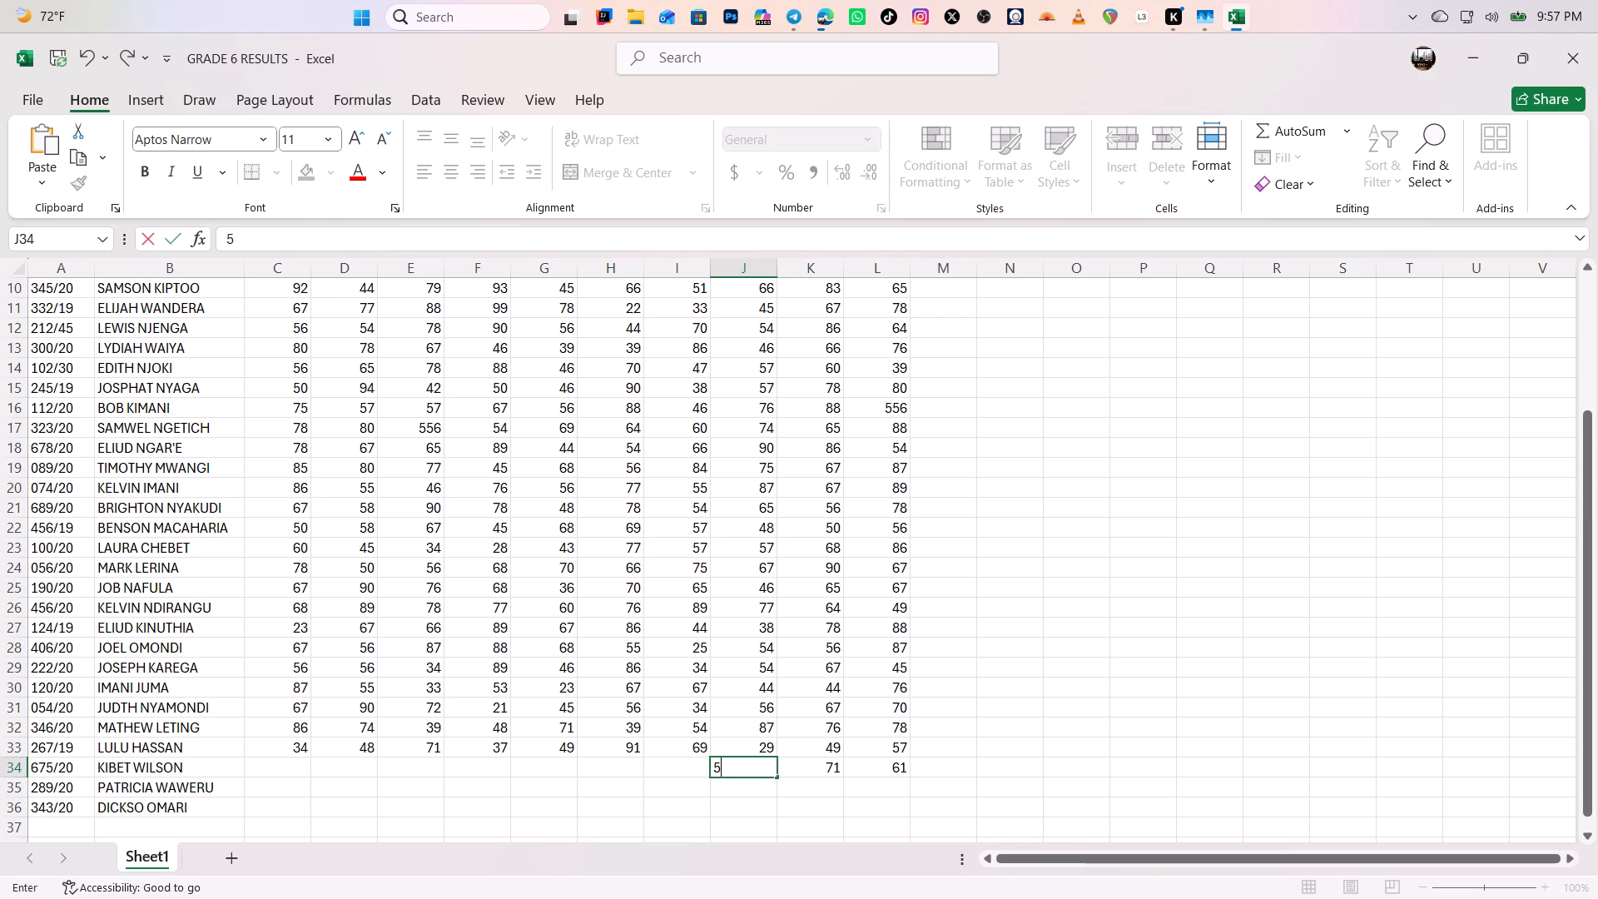
key("1")
key("BackSpace")
key("6")
key("Left")
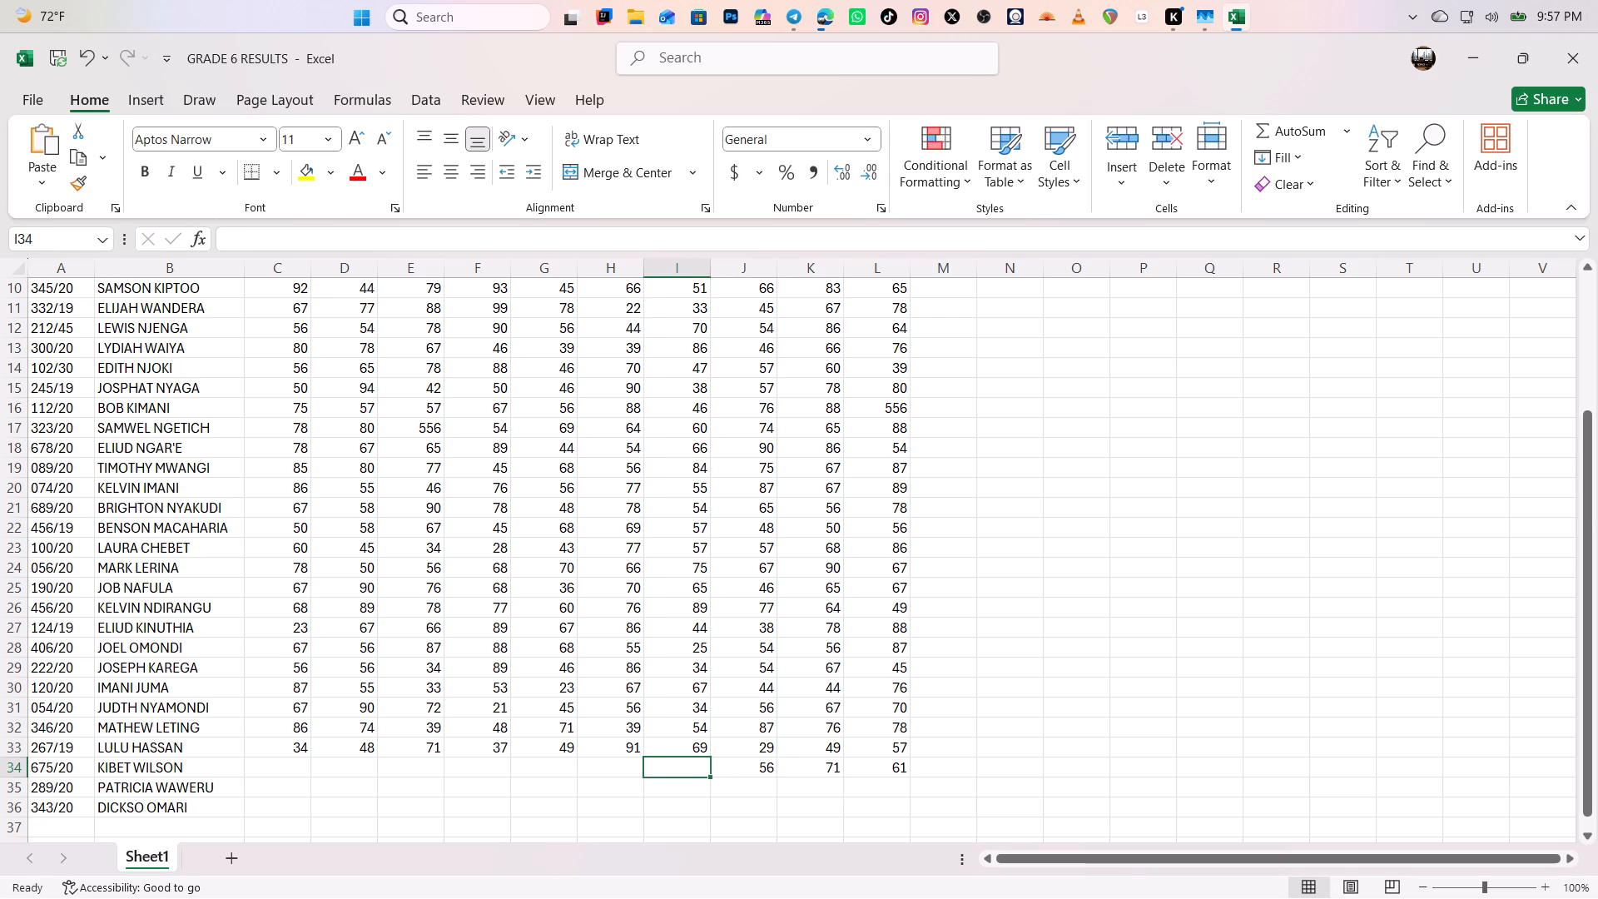
type("82")
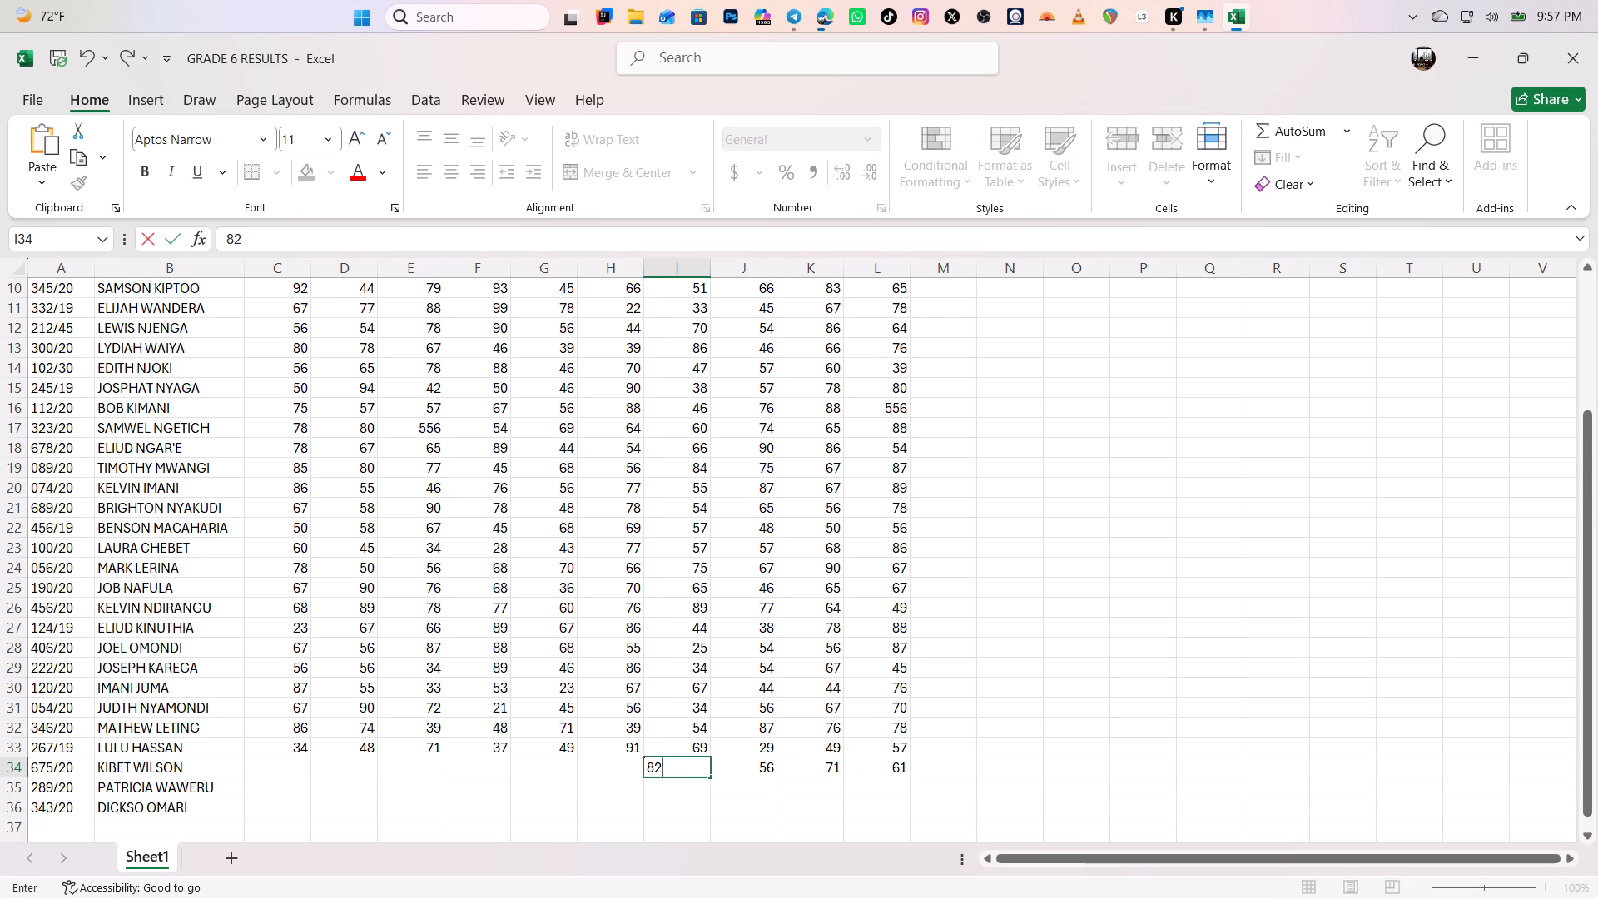
key("Left")
type("73")
key("Left")
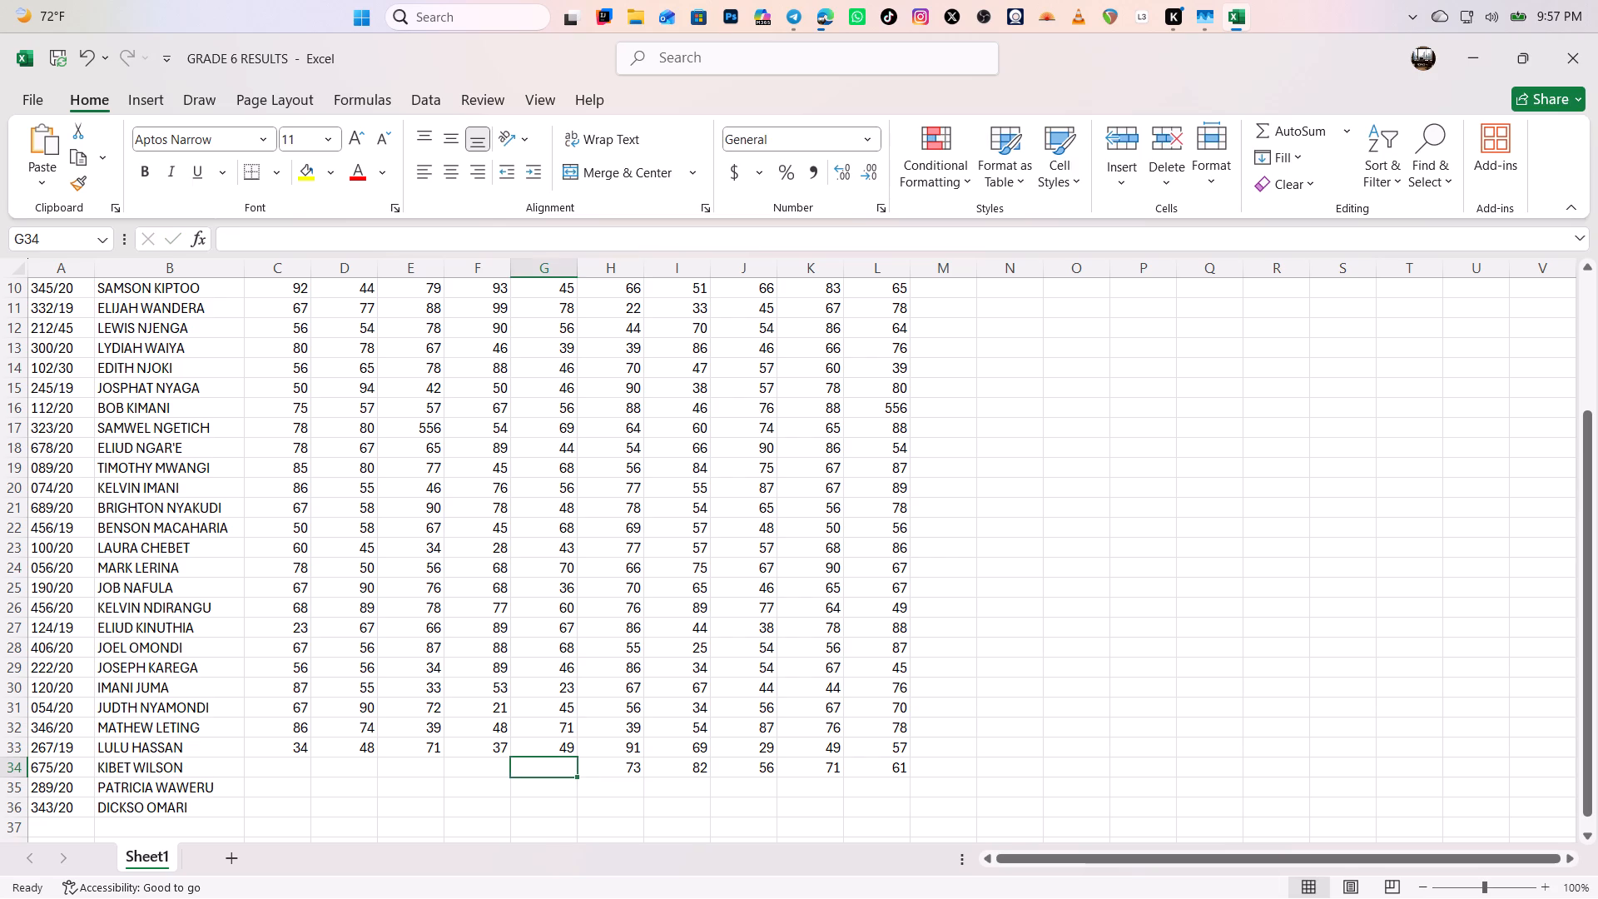
Complete the student's marks in row 34, from column G back to C: 63, 39, 50, 40 and 60.
type("63")
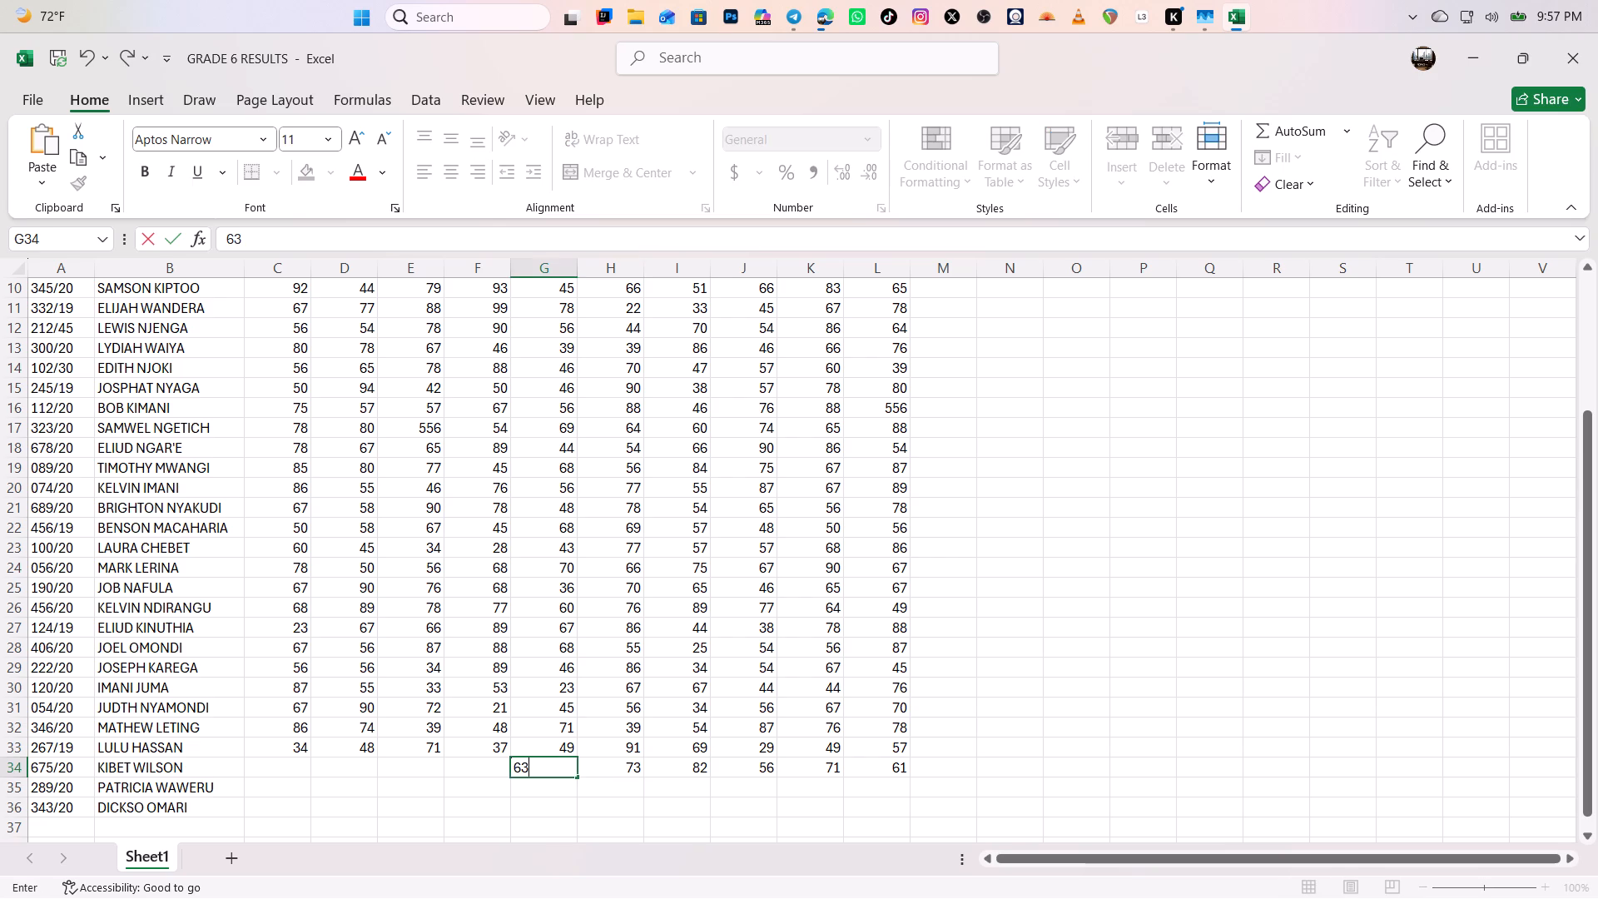
key("Left")
key("3")
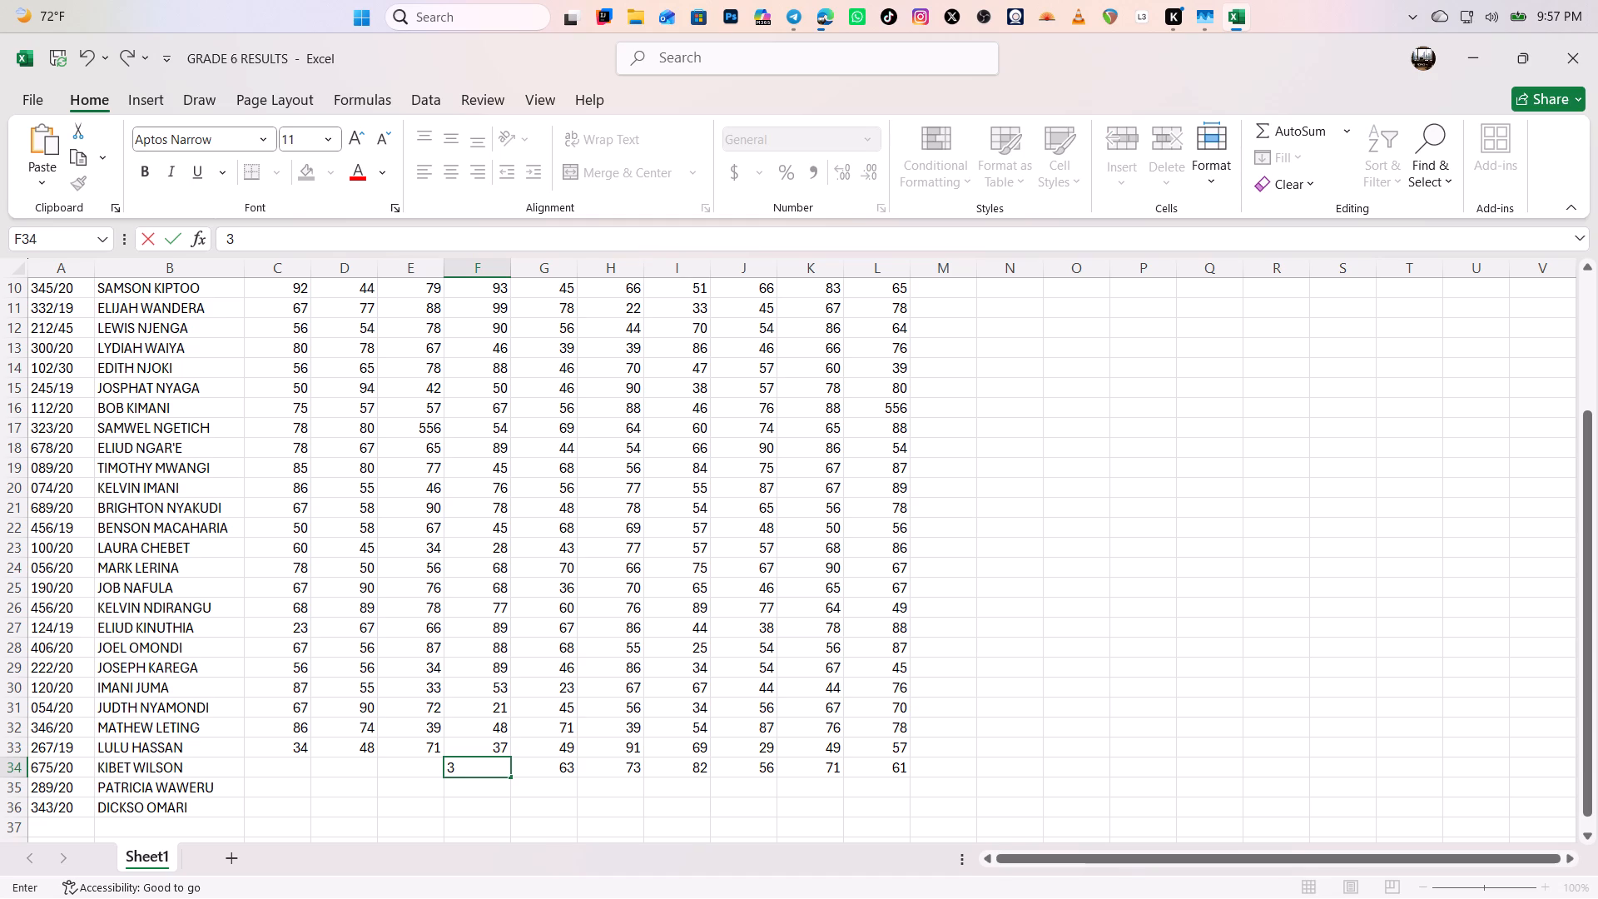
key("9")
key("Left")
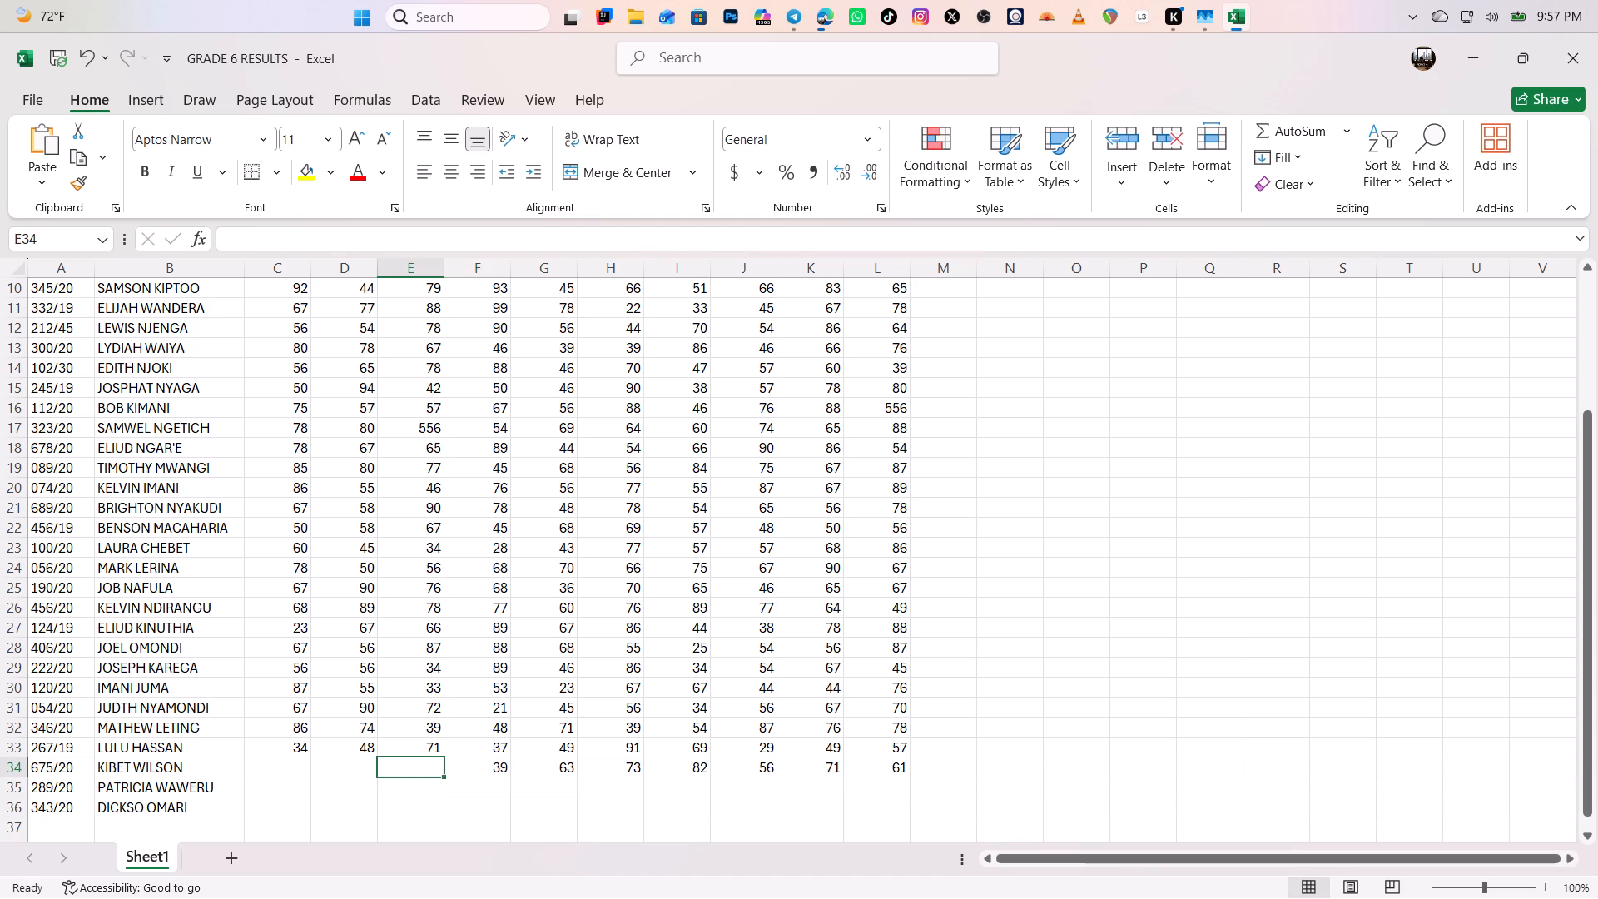
type("50")
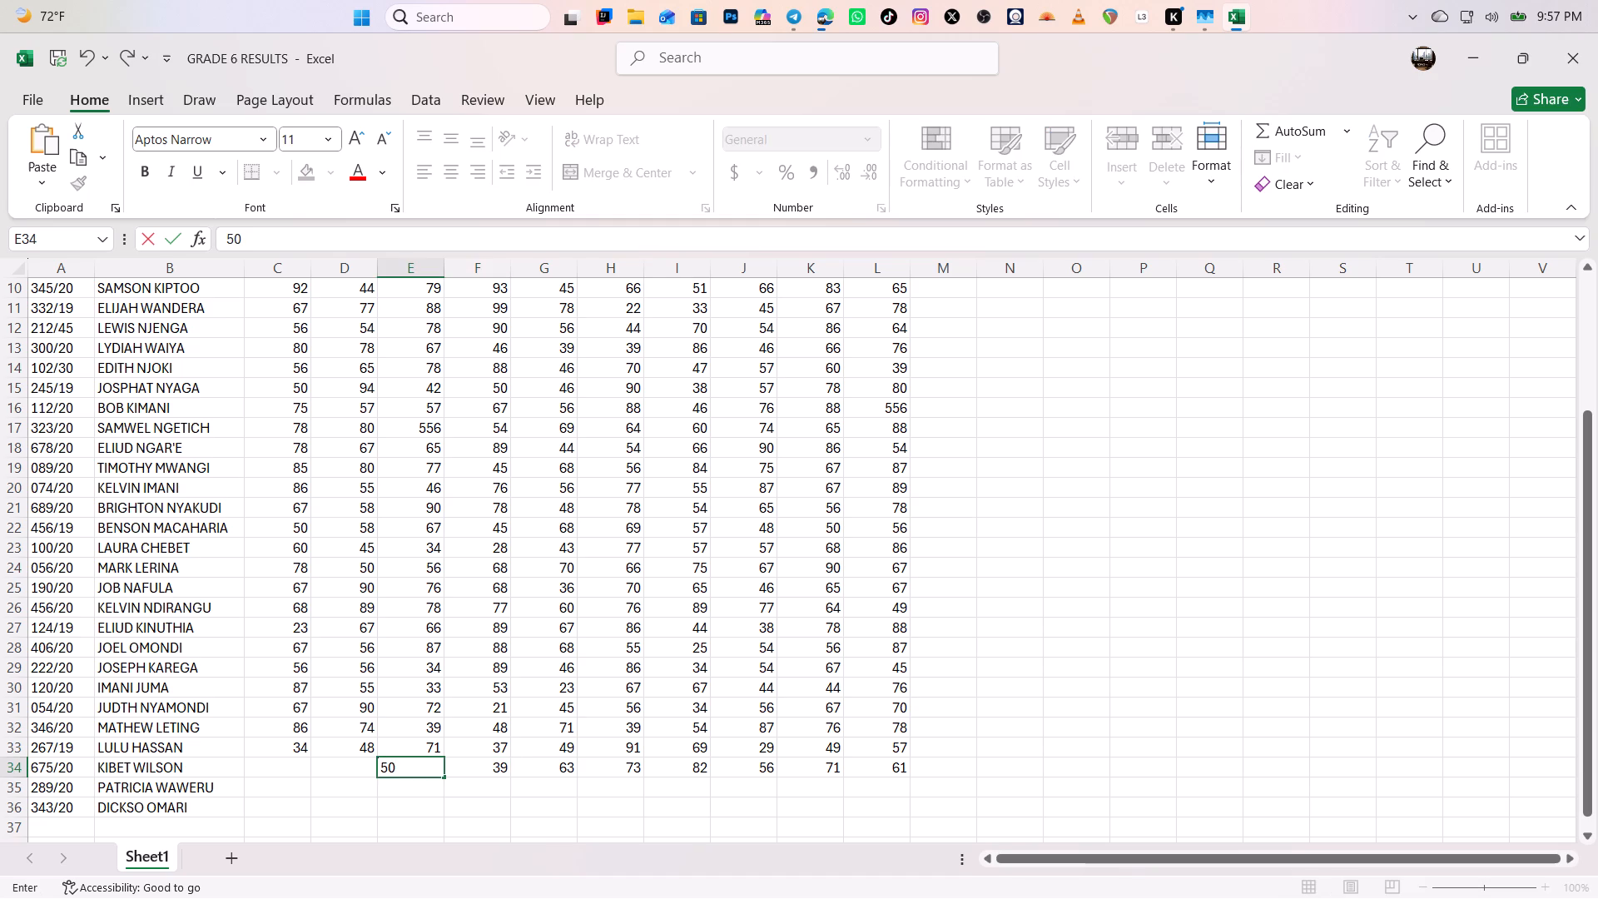
key("Left")
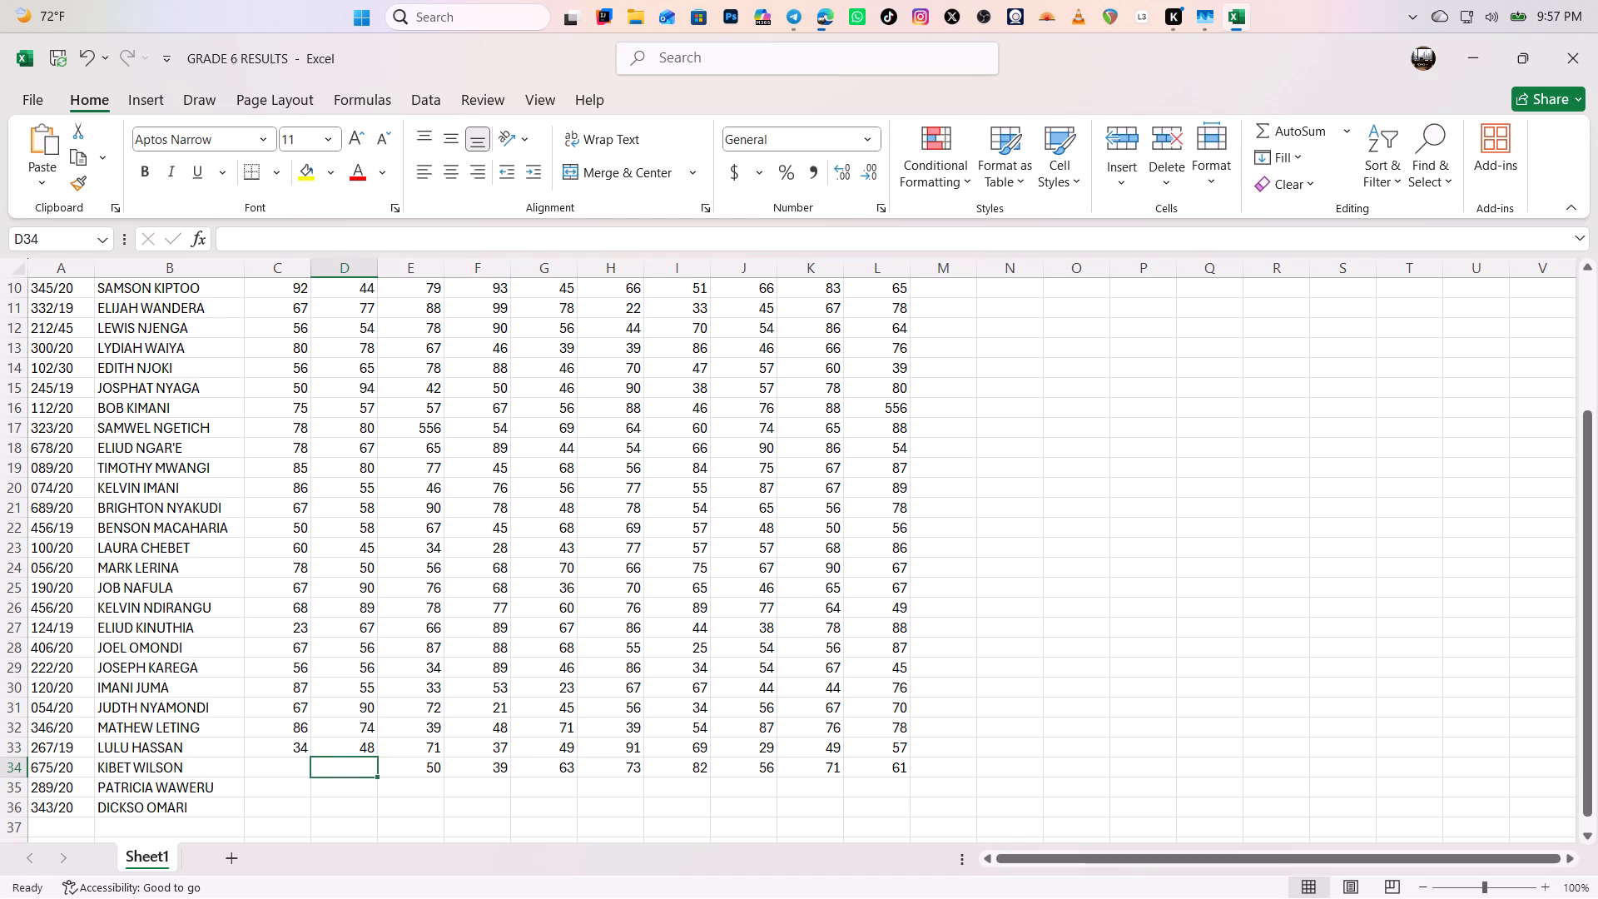
type("40")
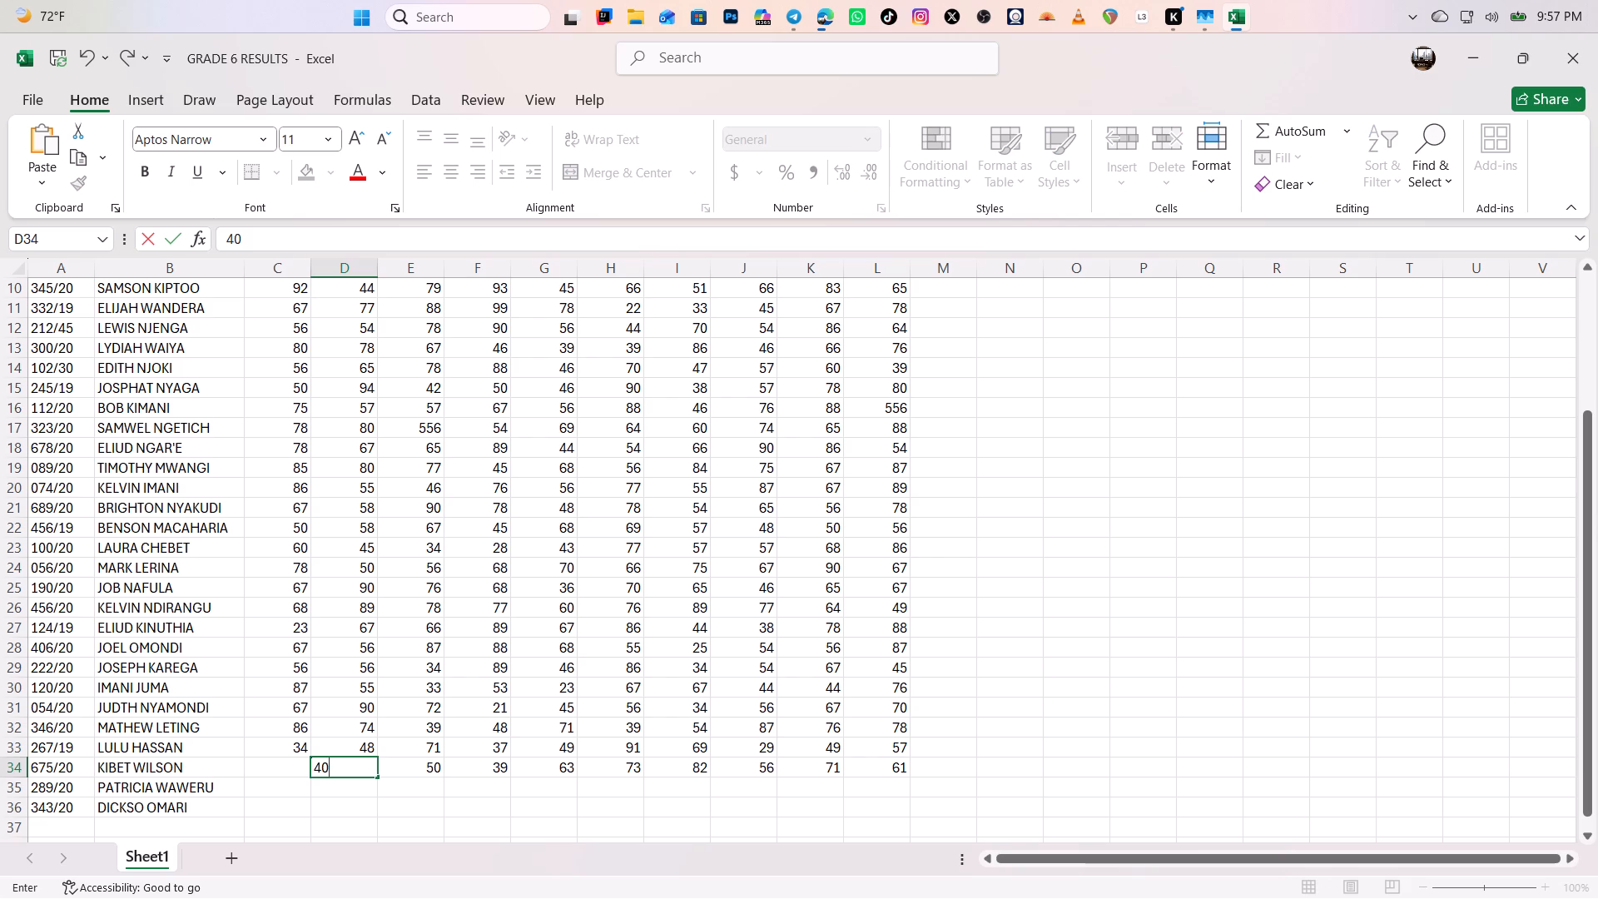
key("Left")
type("60")
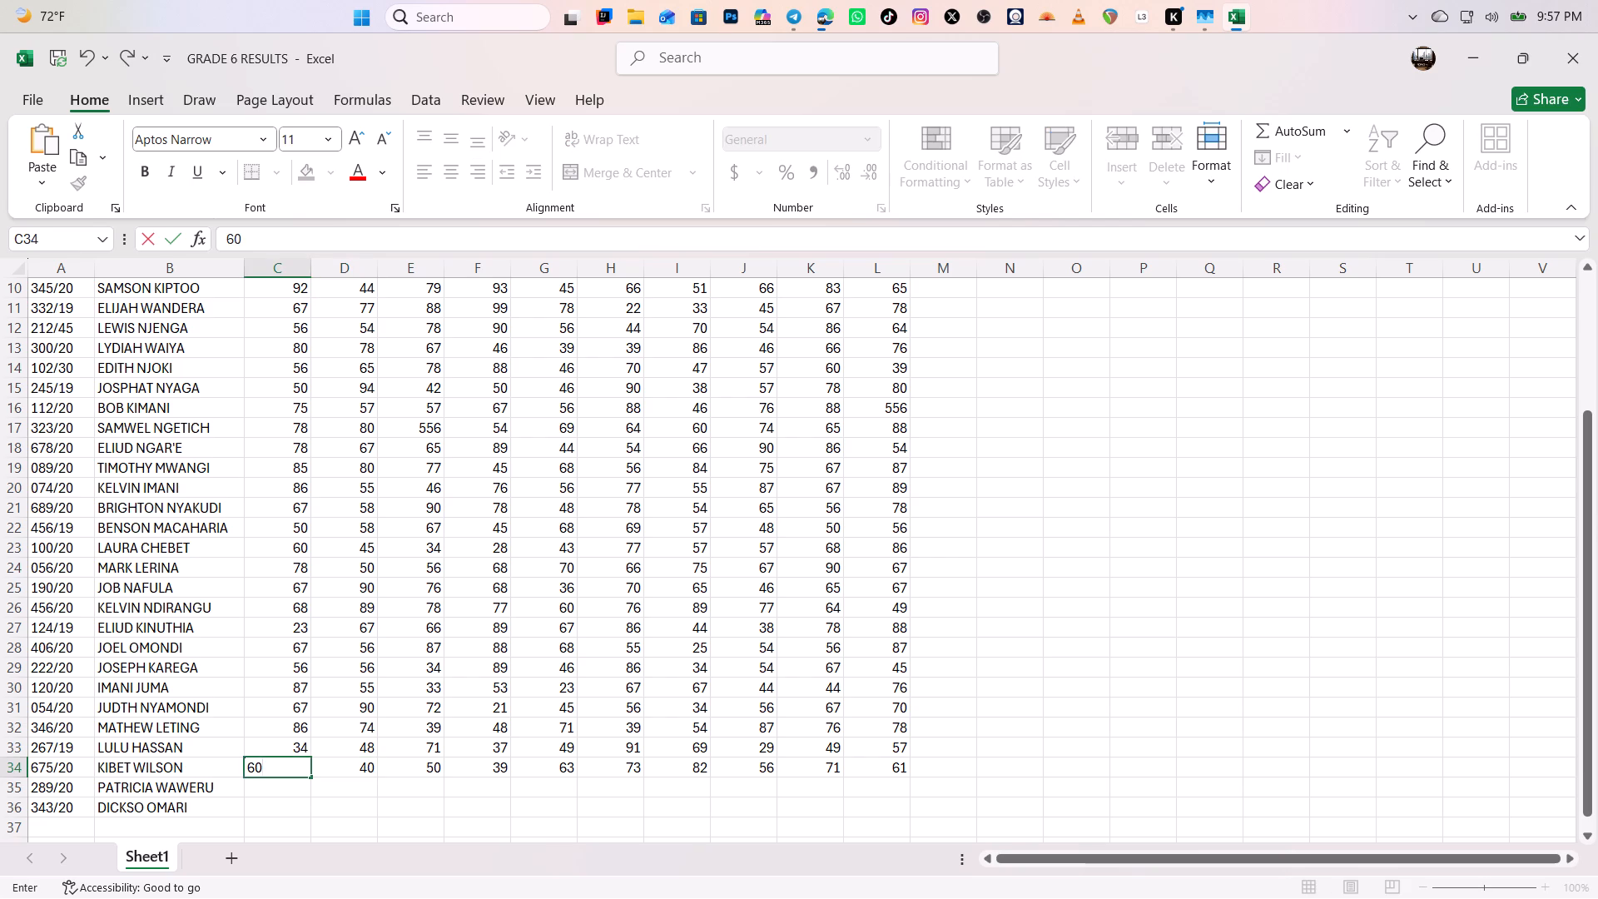
key("Down")
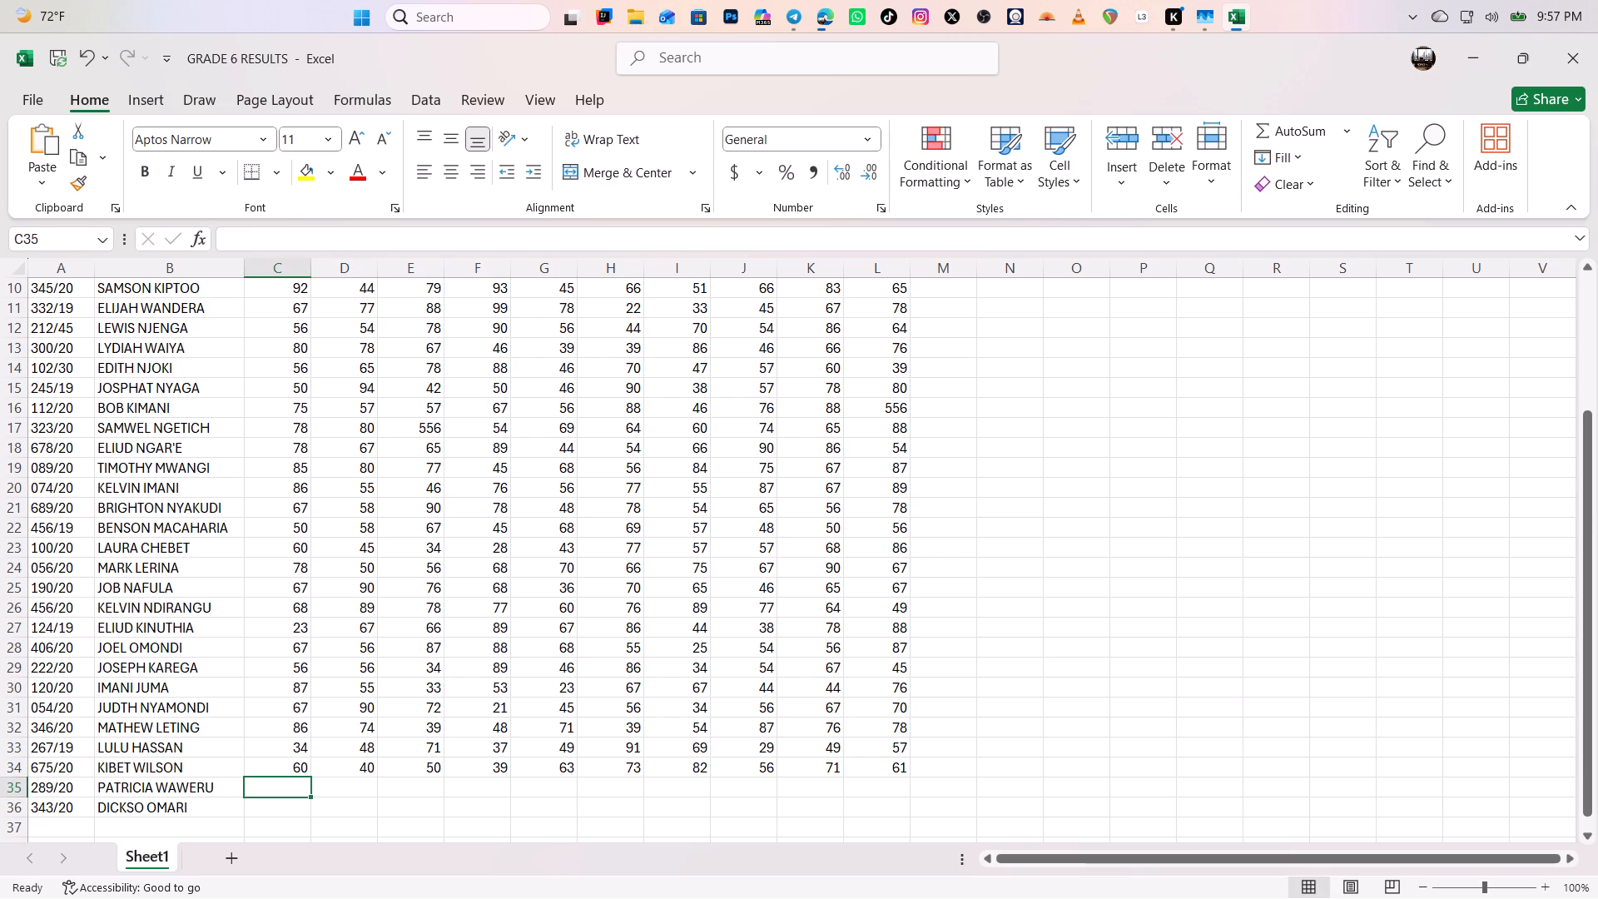
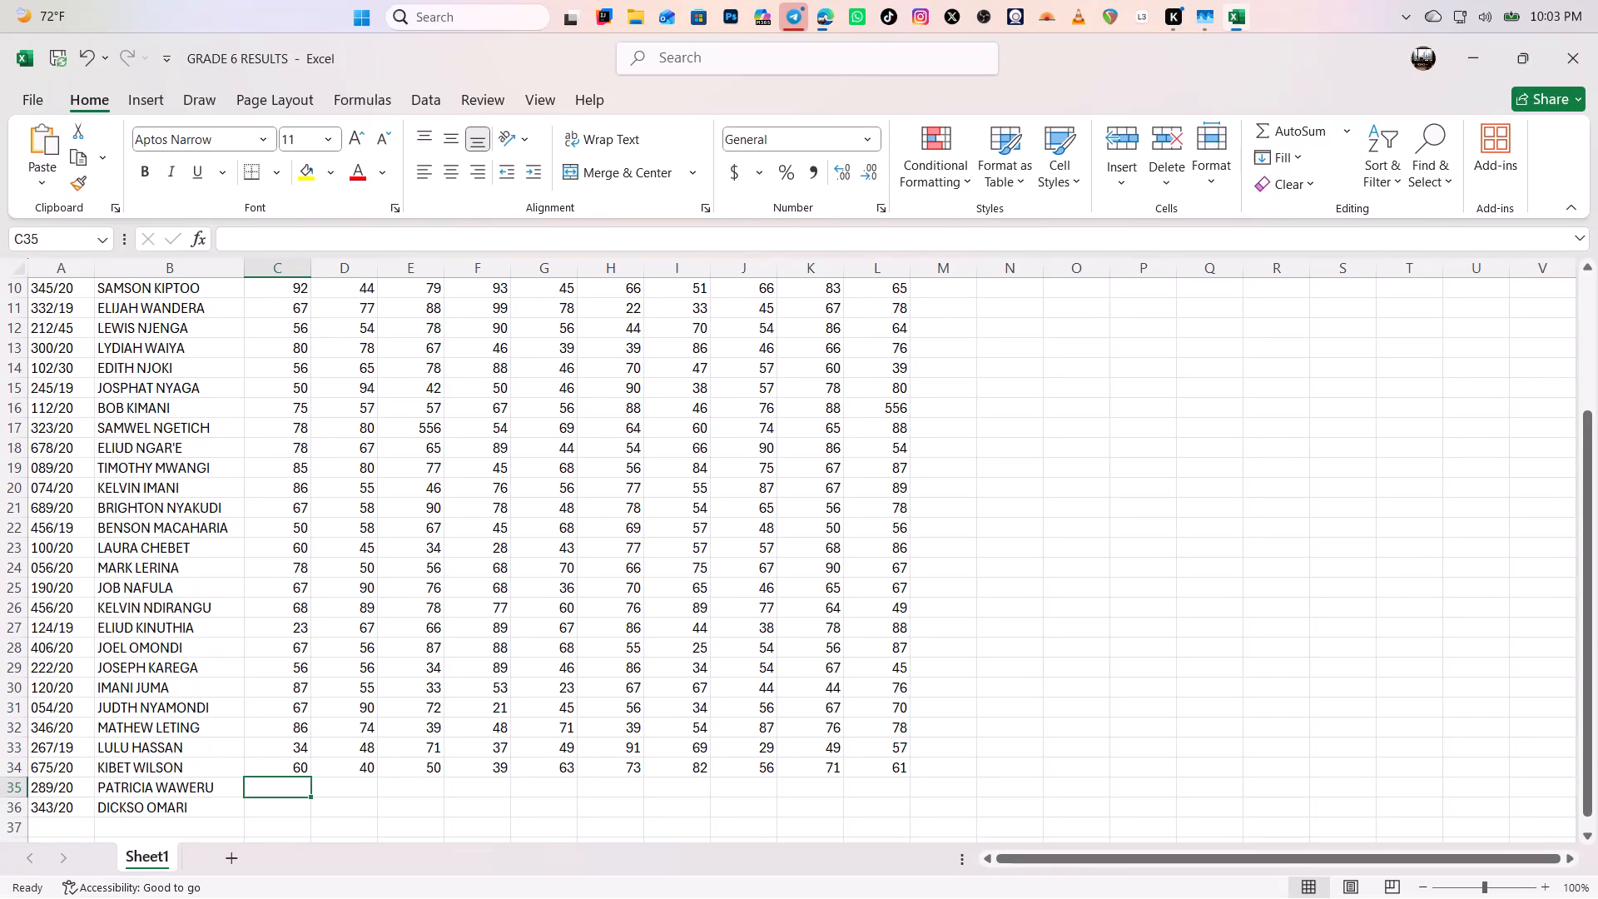
Enter the marks for the student in row 35, from column C to G: 20, 45, 67, 70 and 49.
key("2")
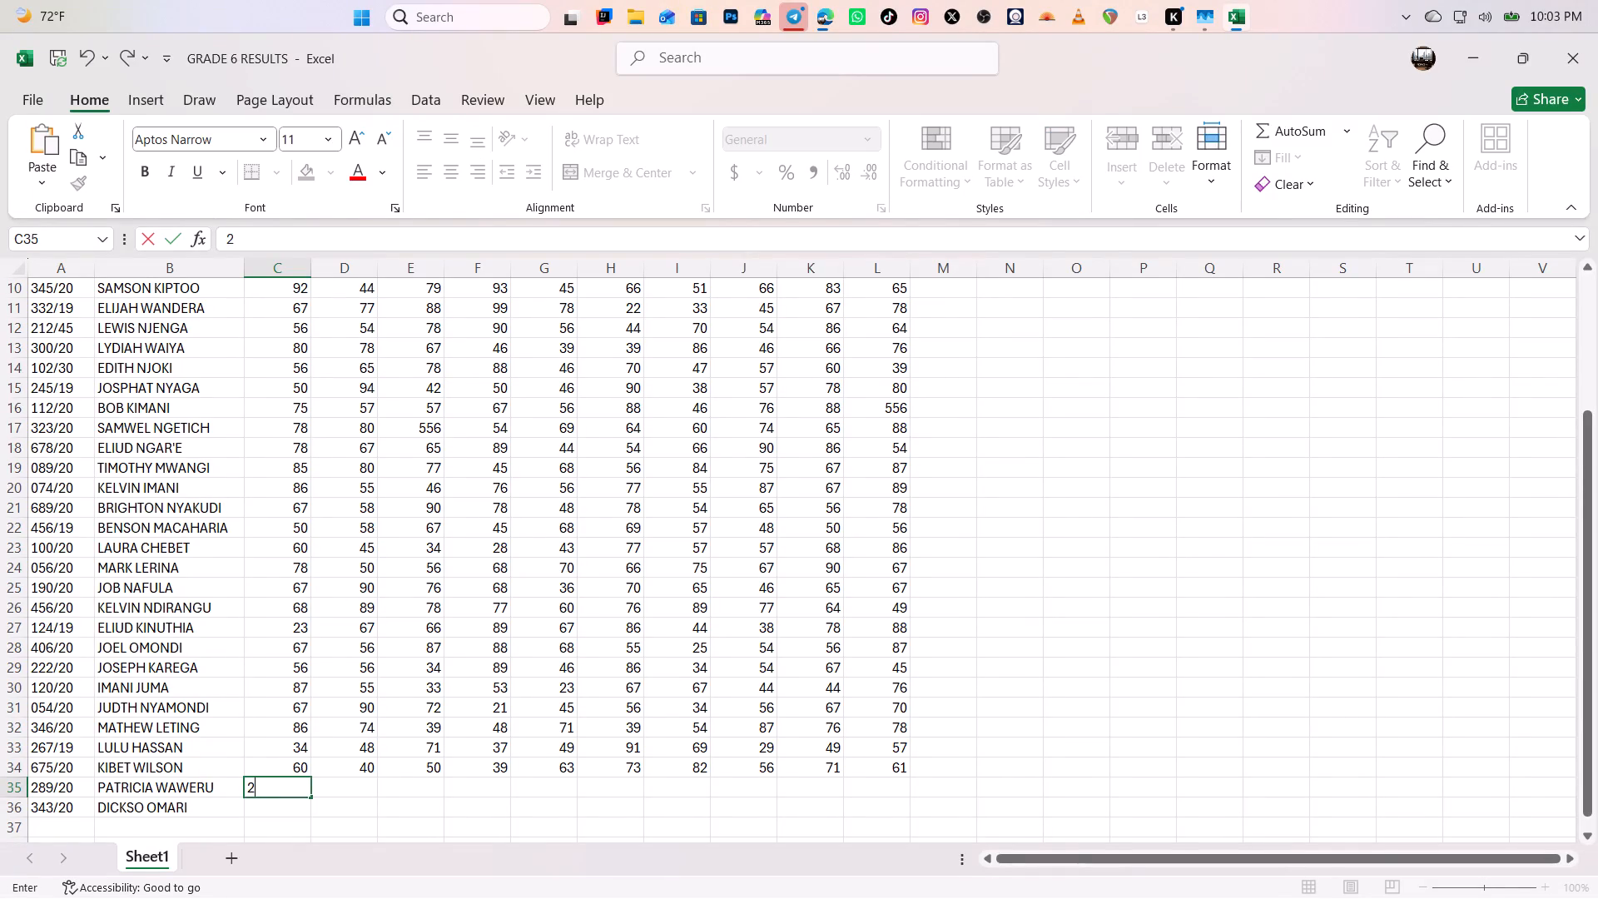
key("0")
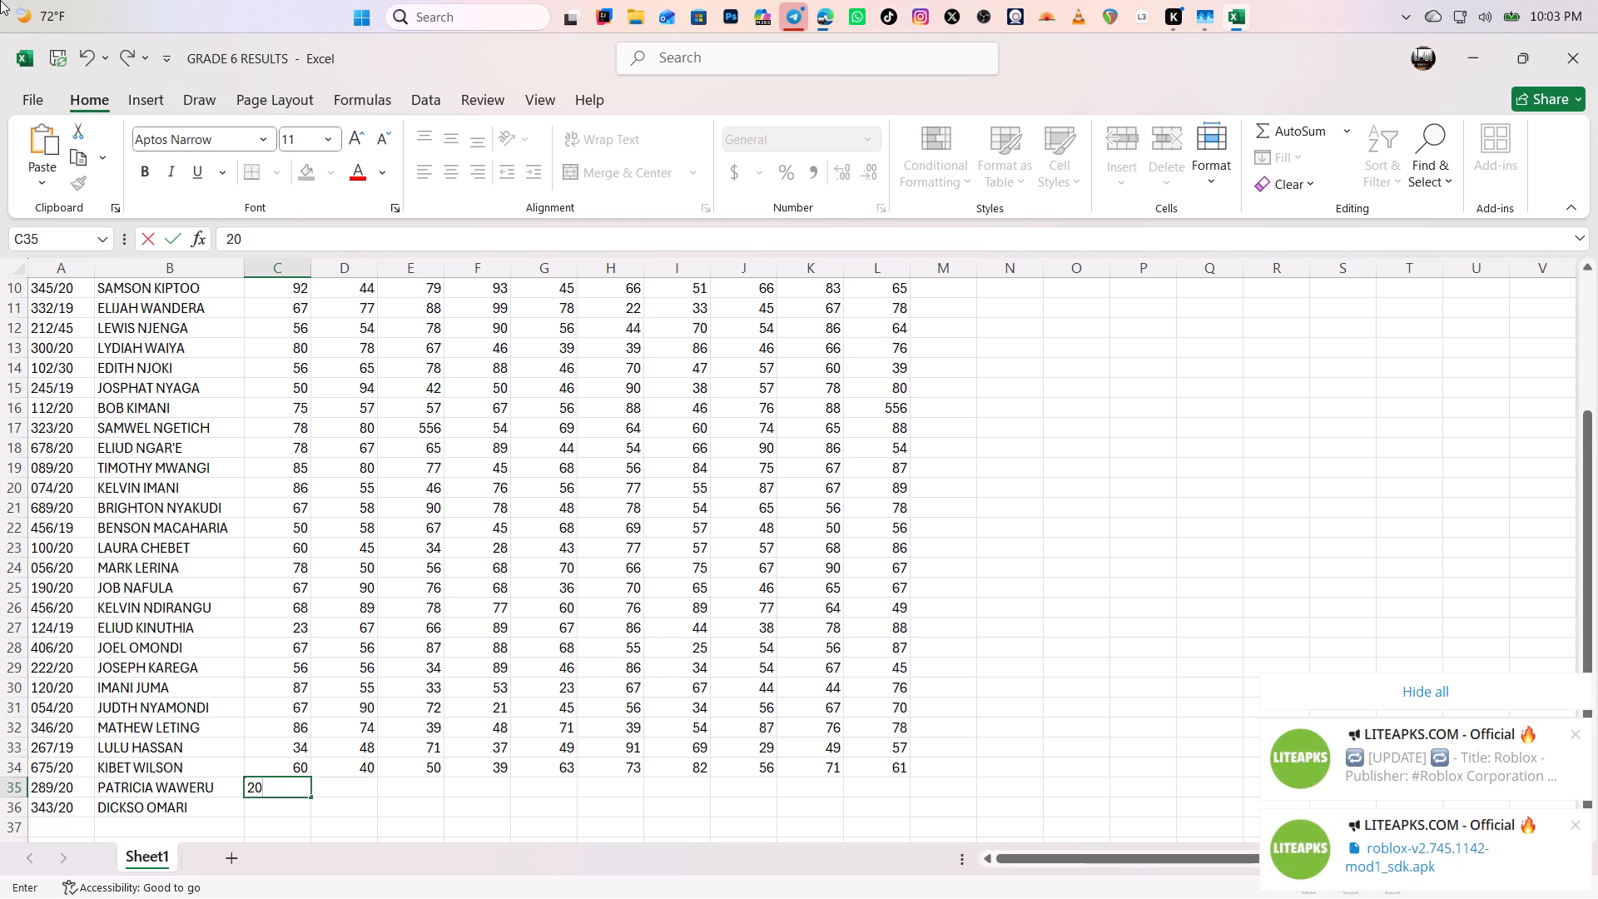
key("Right")
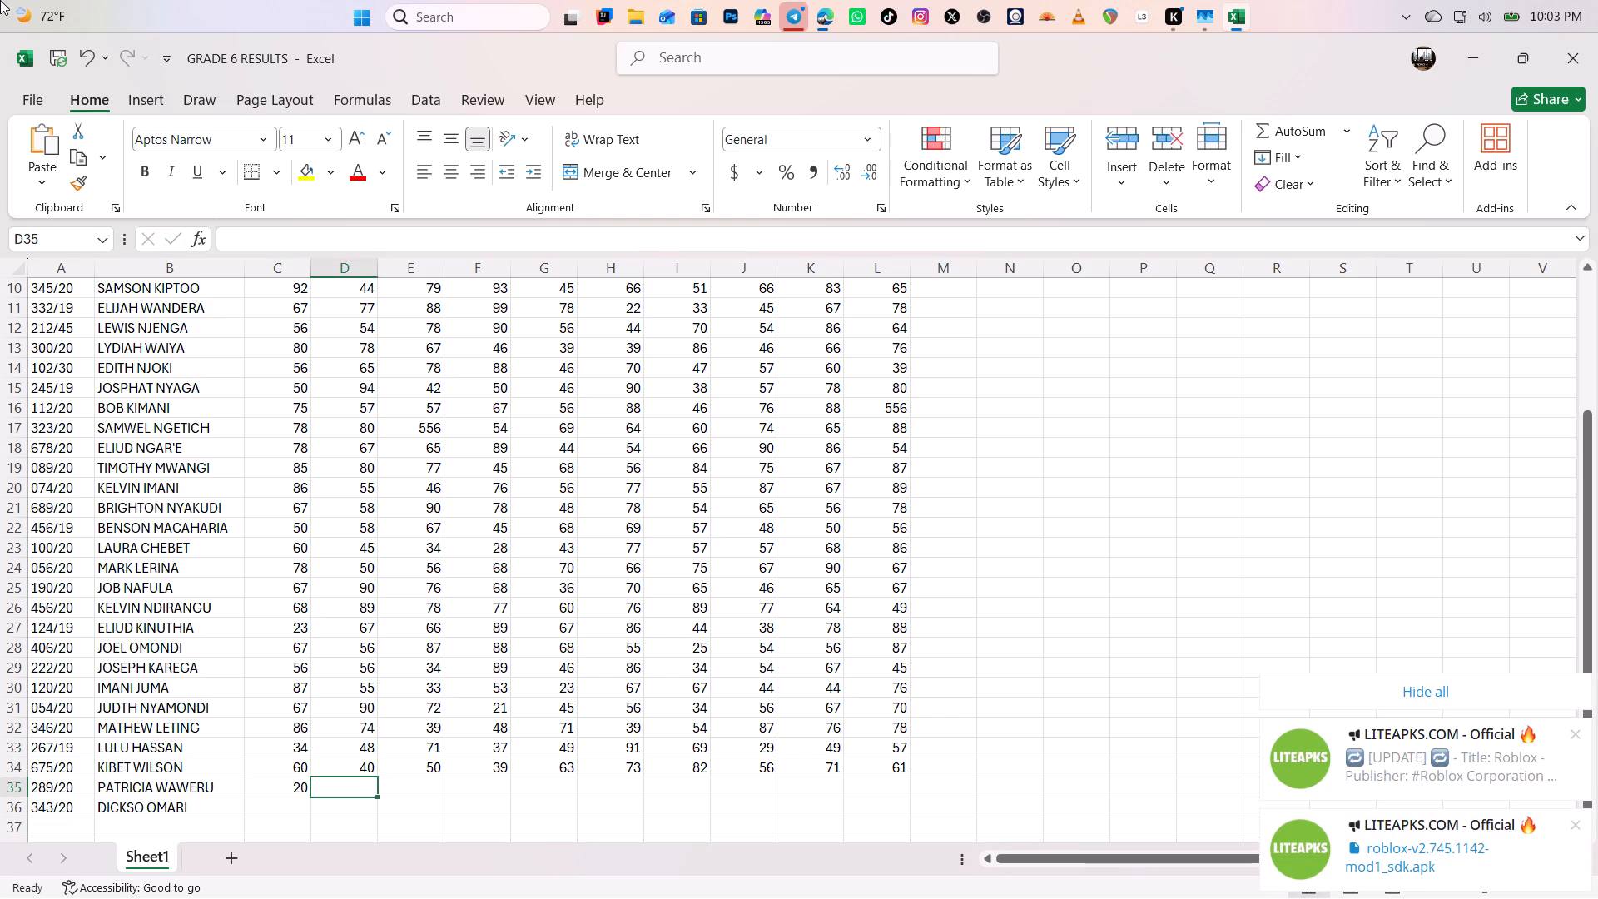
type("45")
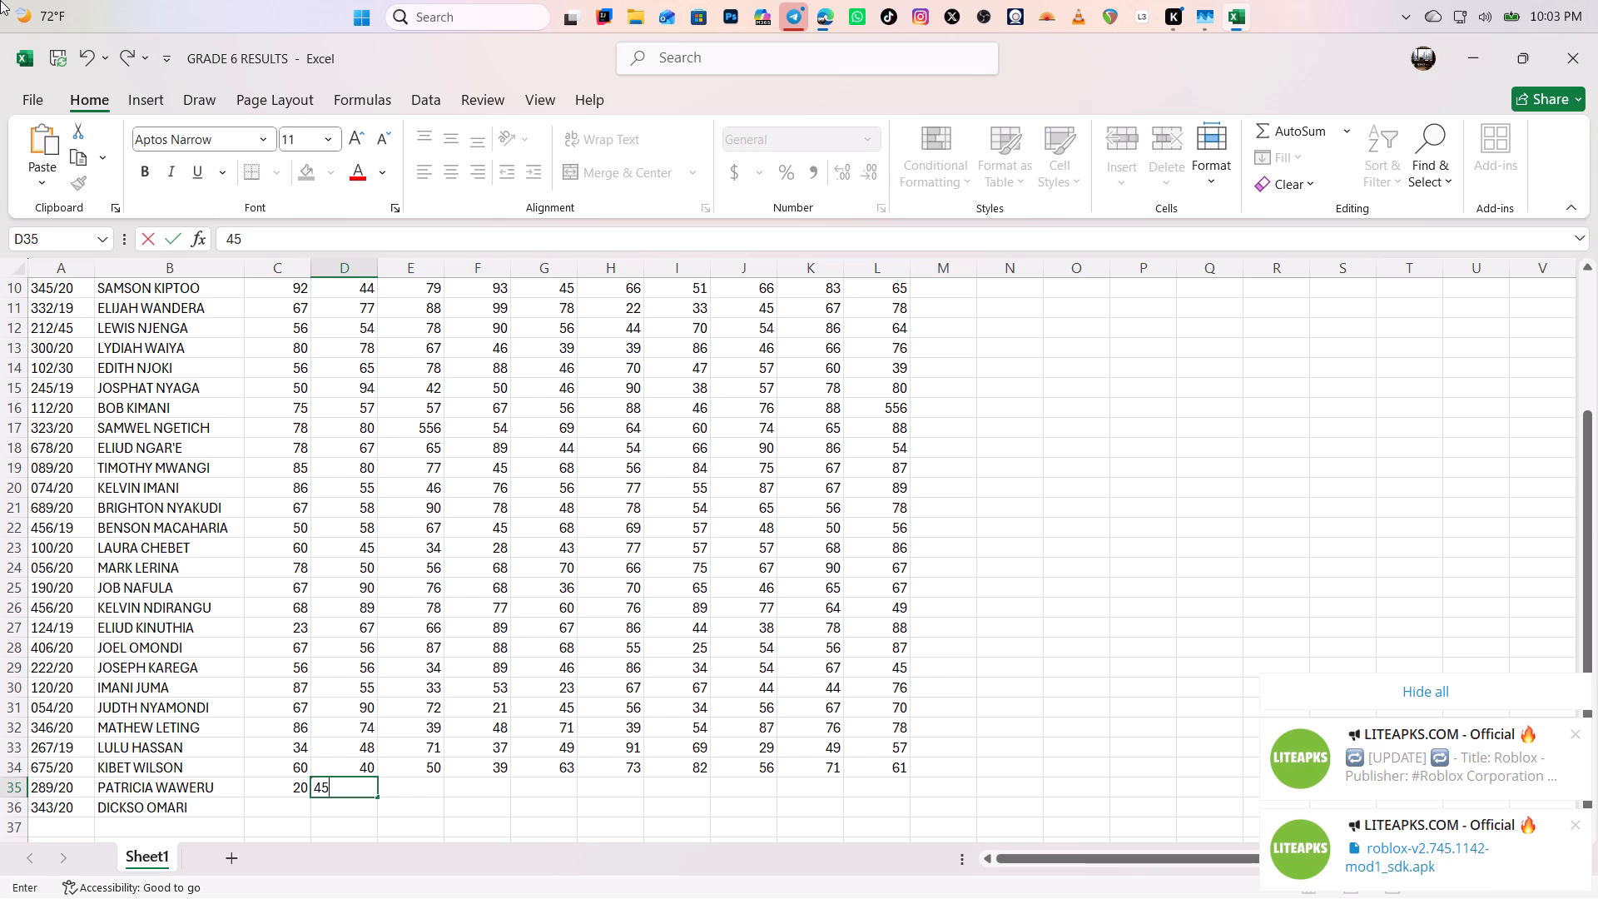
key("Right")
type("67")
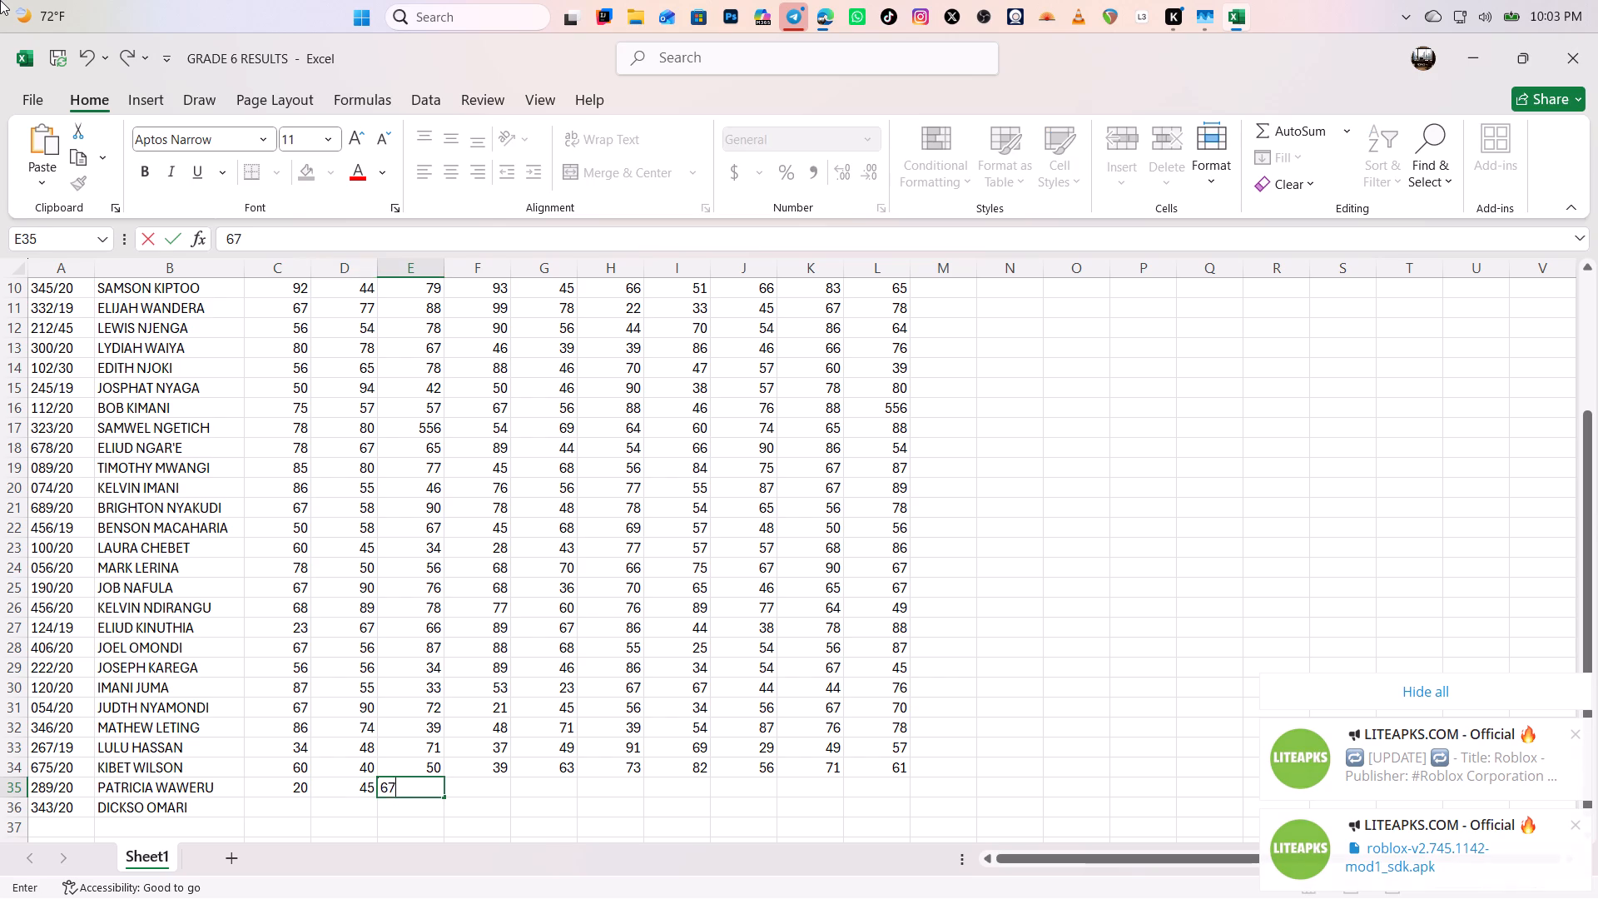
key("7")
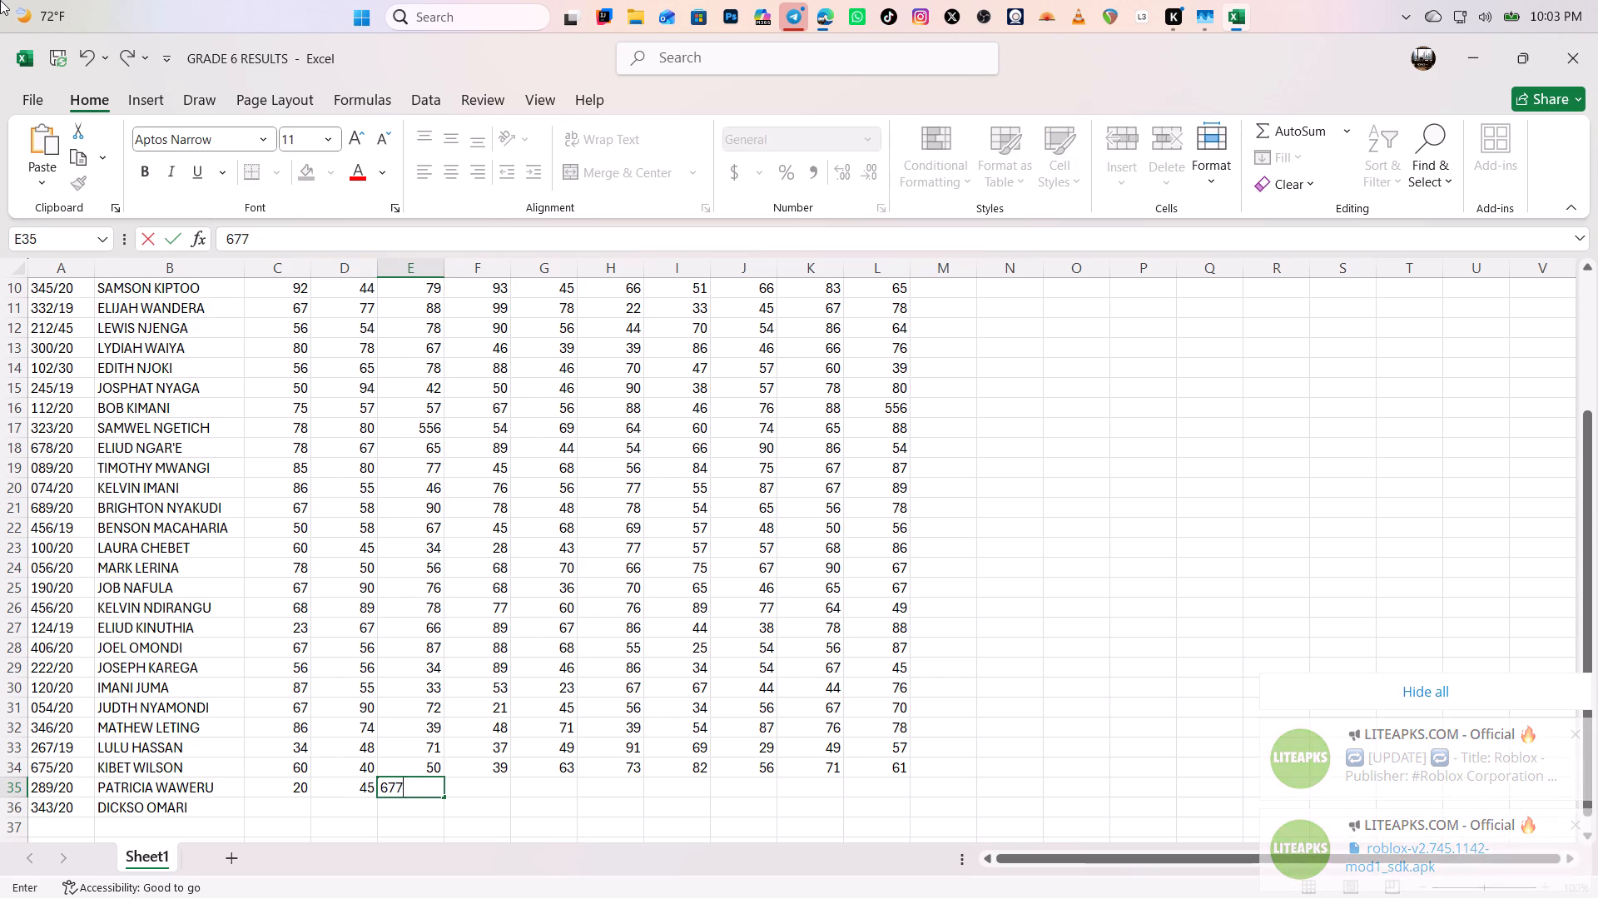
key("BackSpace")
key("Right")
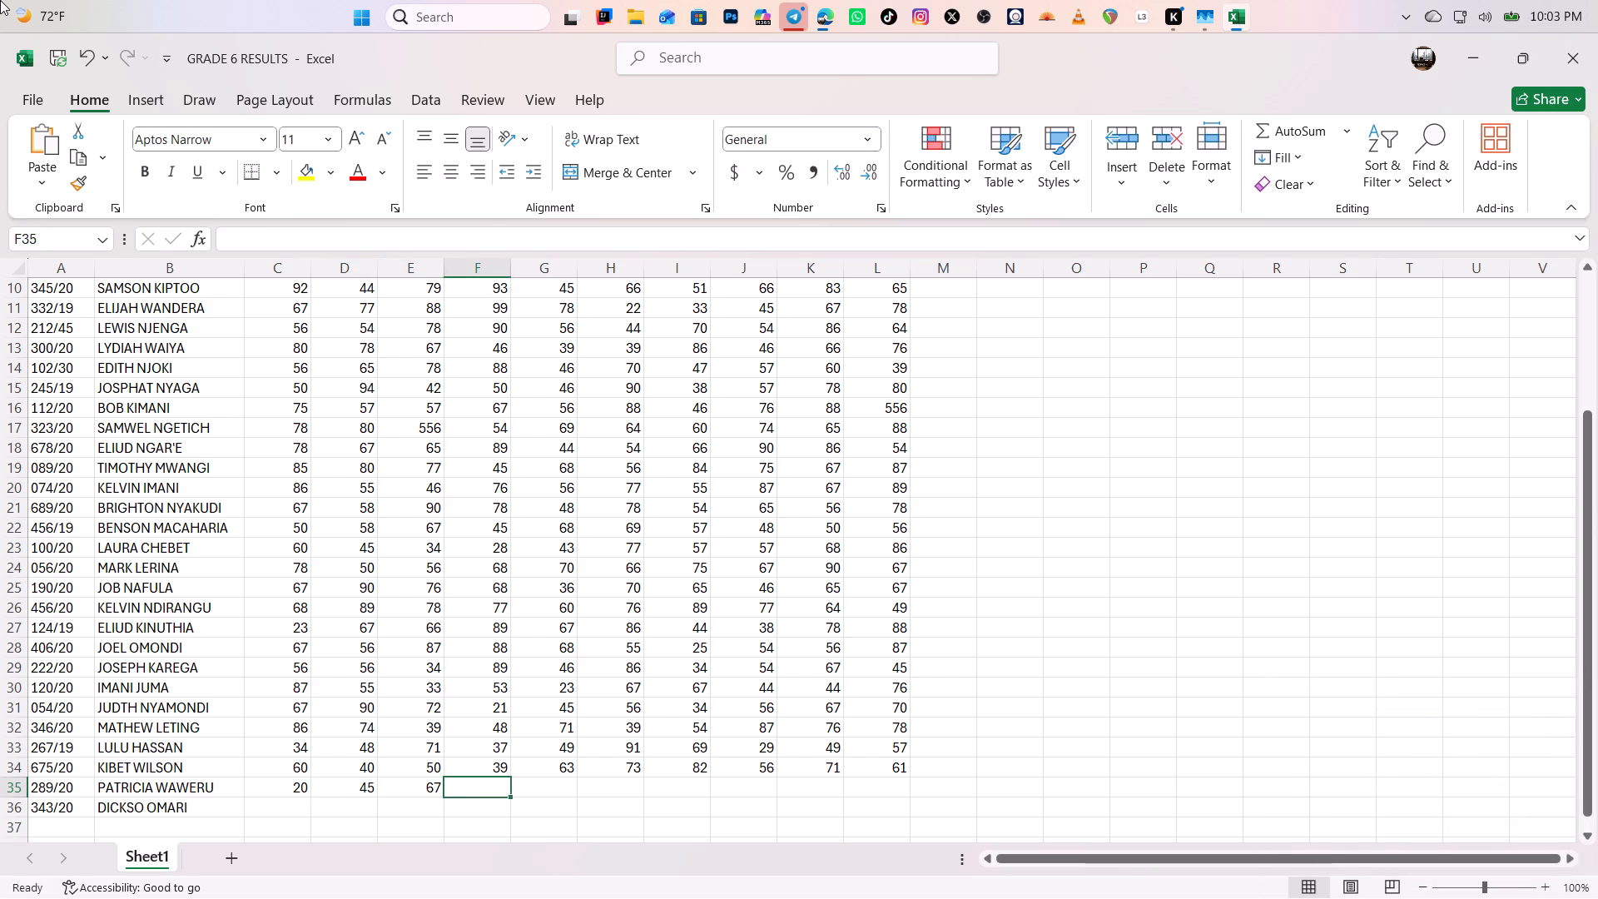
type("70")
key("Right")
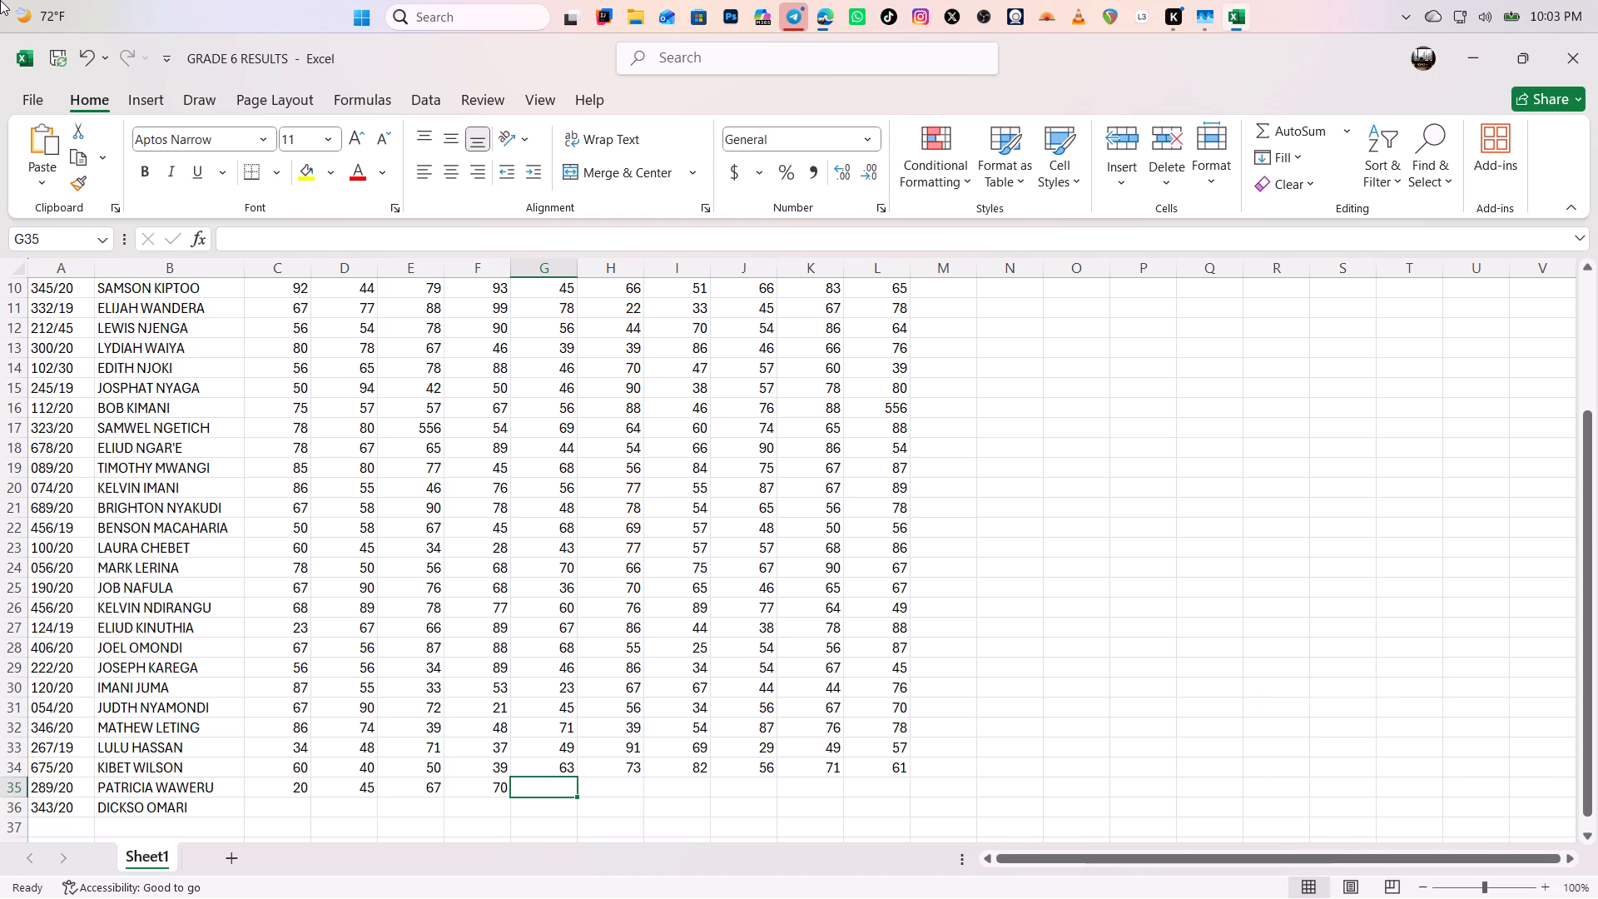
type("49")
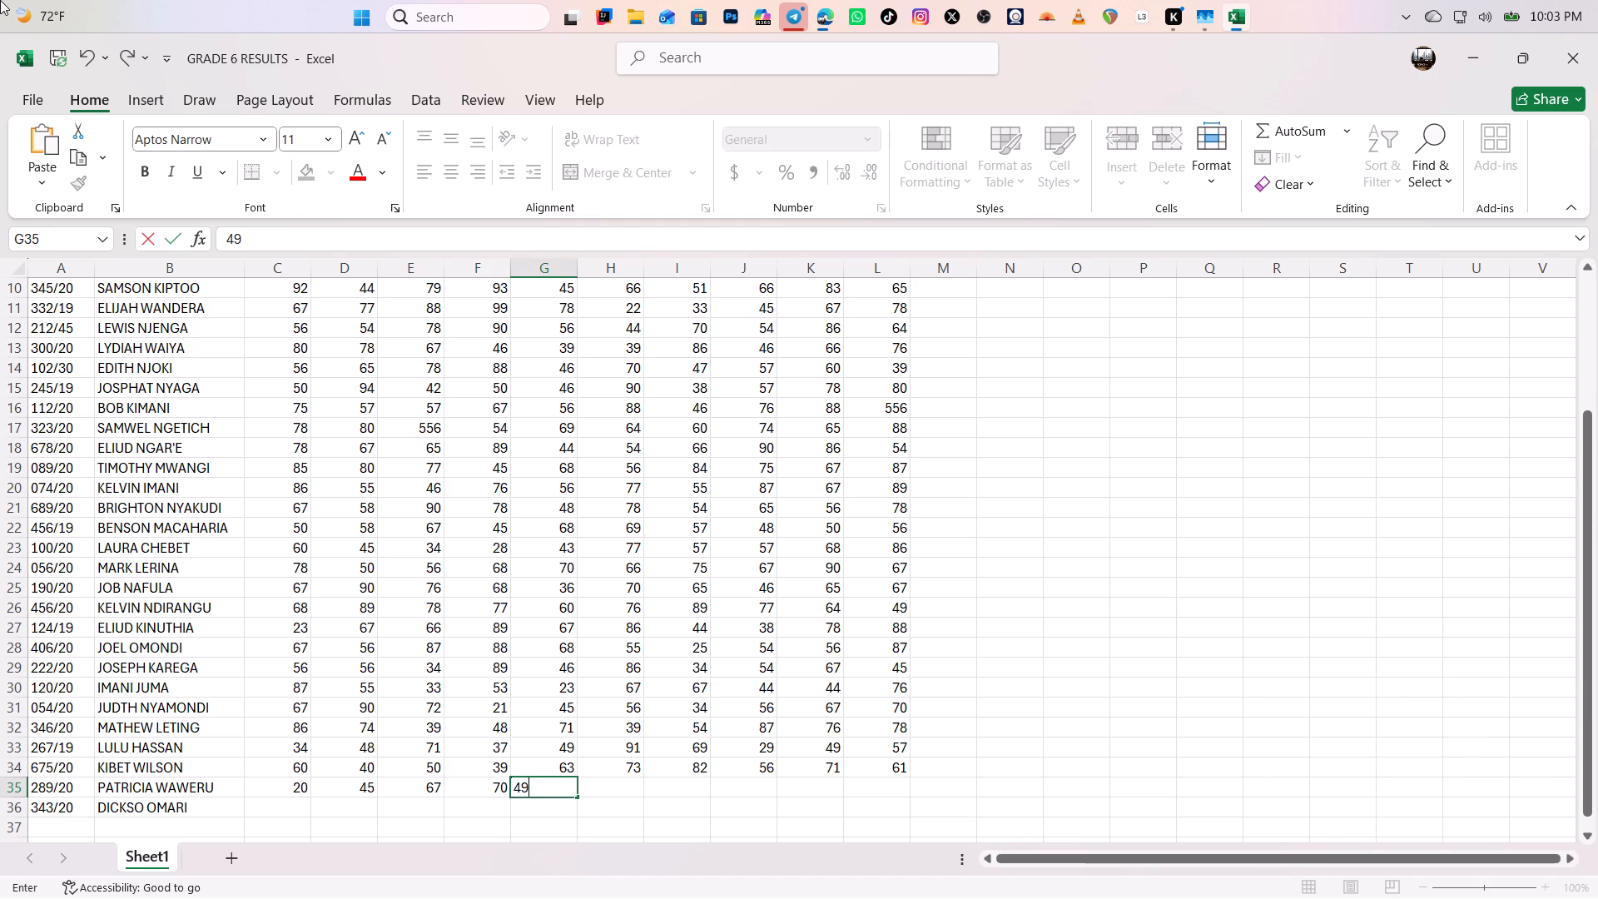
key("Right")
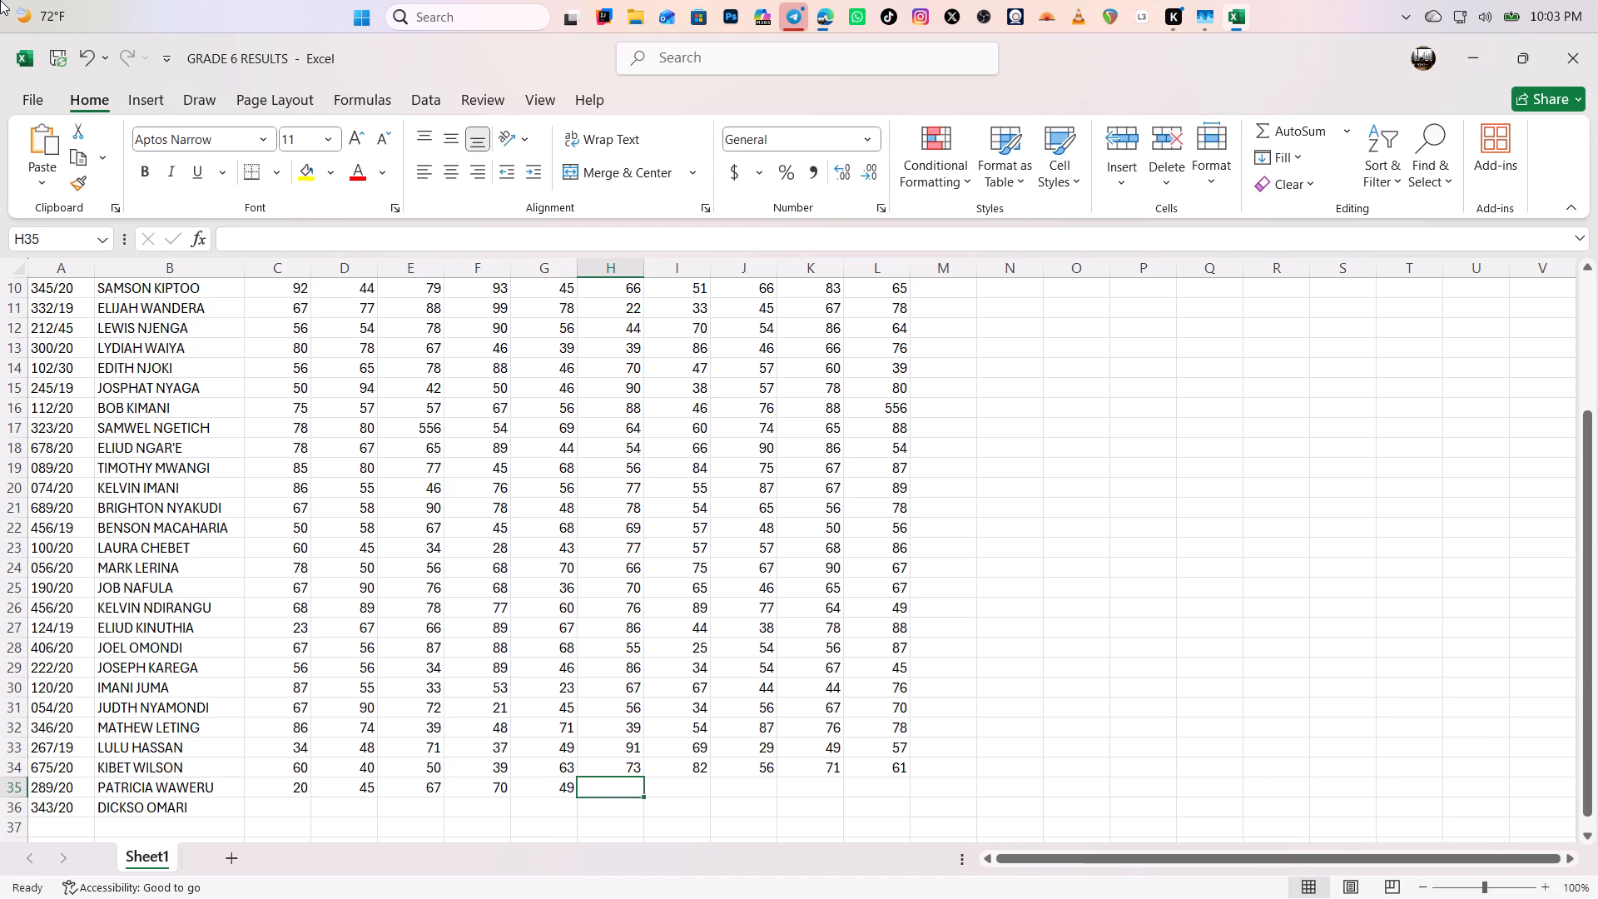
Complete the student's marks in row 35, from column H to L: 39, 78, 47, 39 and 48.
type("39")
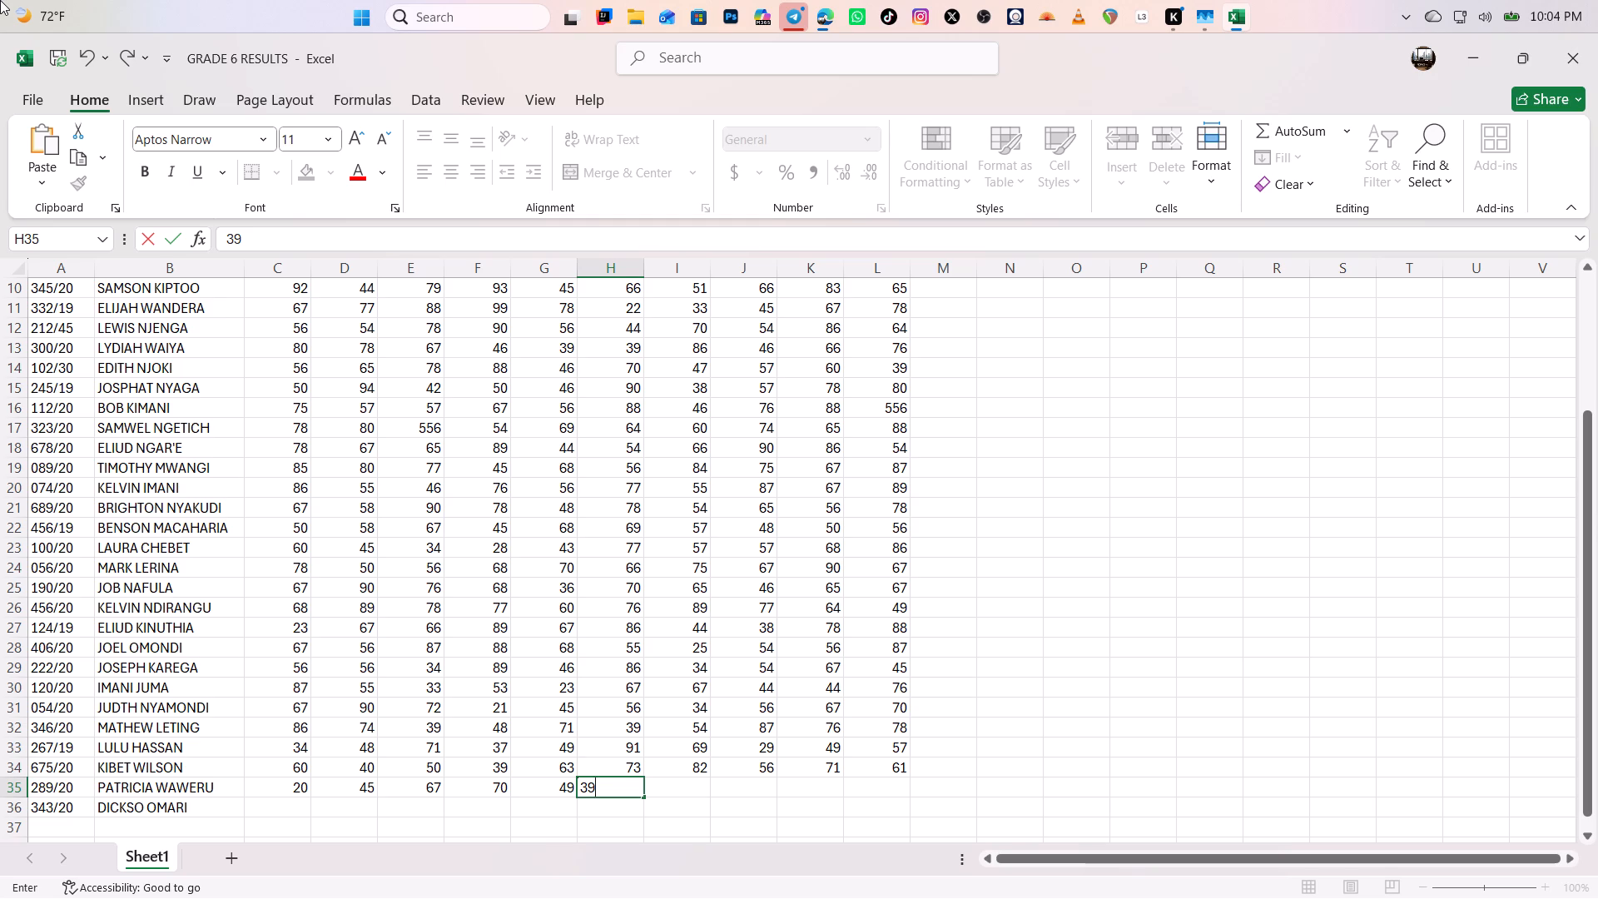
key("Right")
type("78")
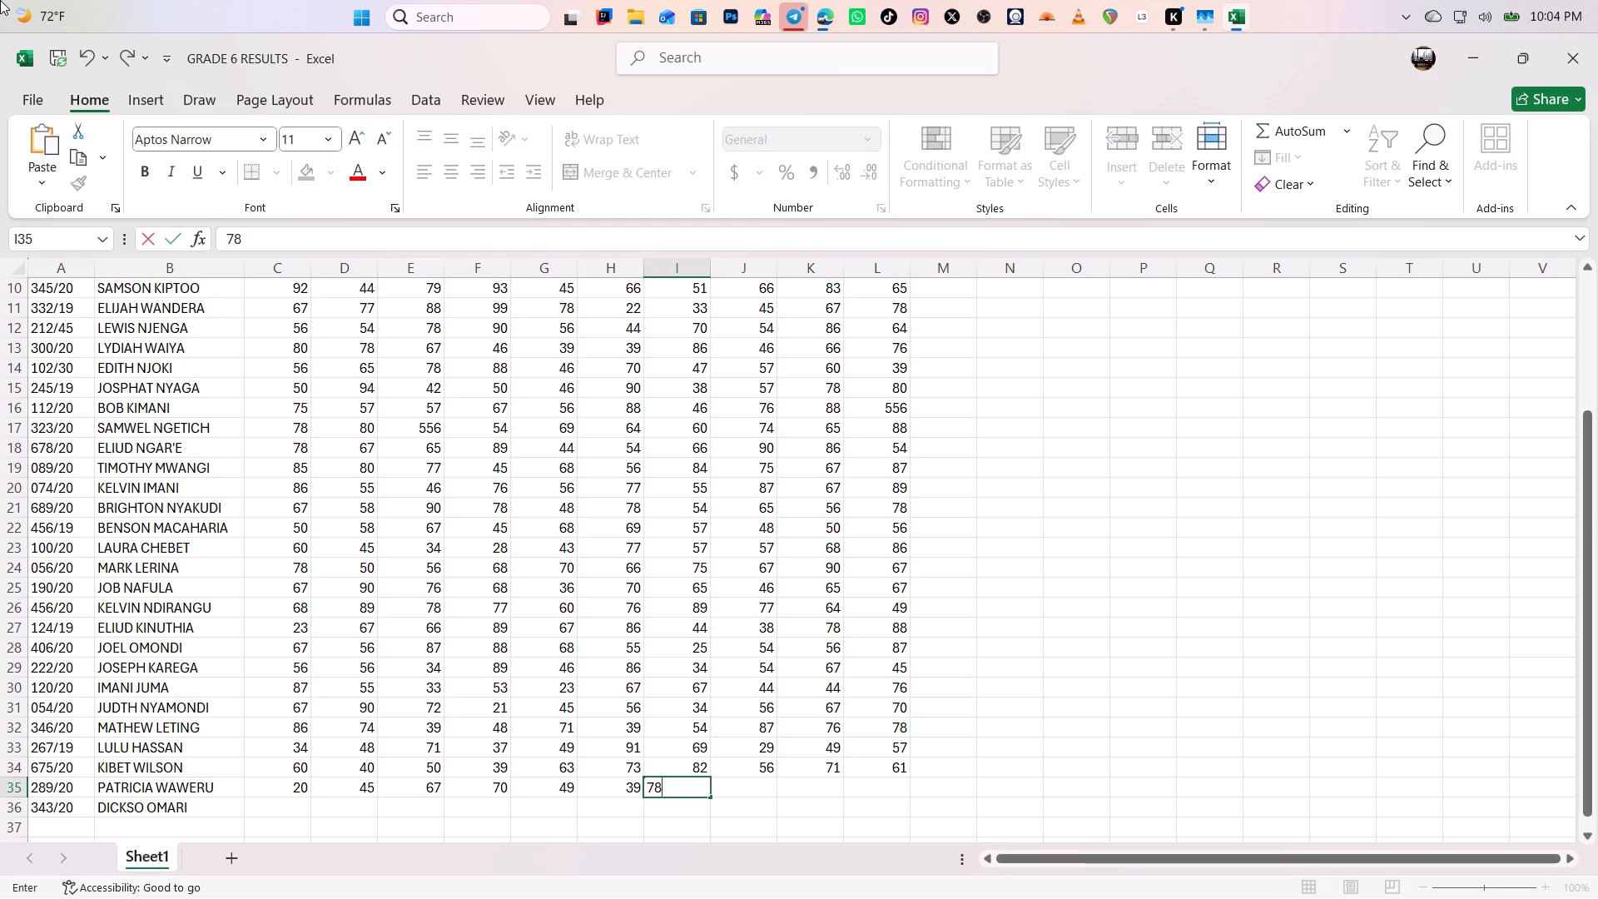
key("Right")
type("47")
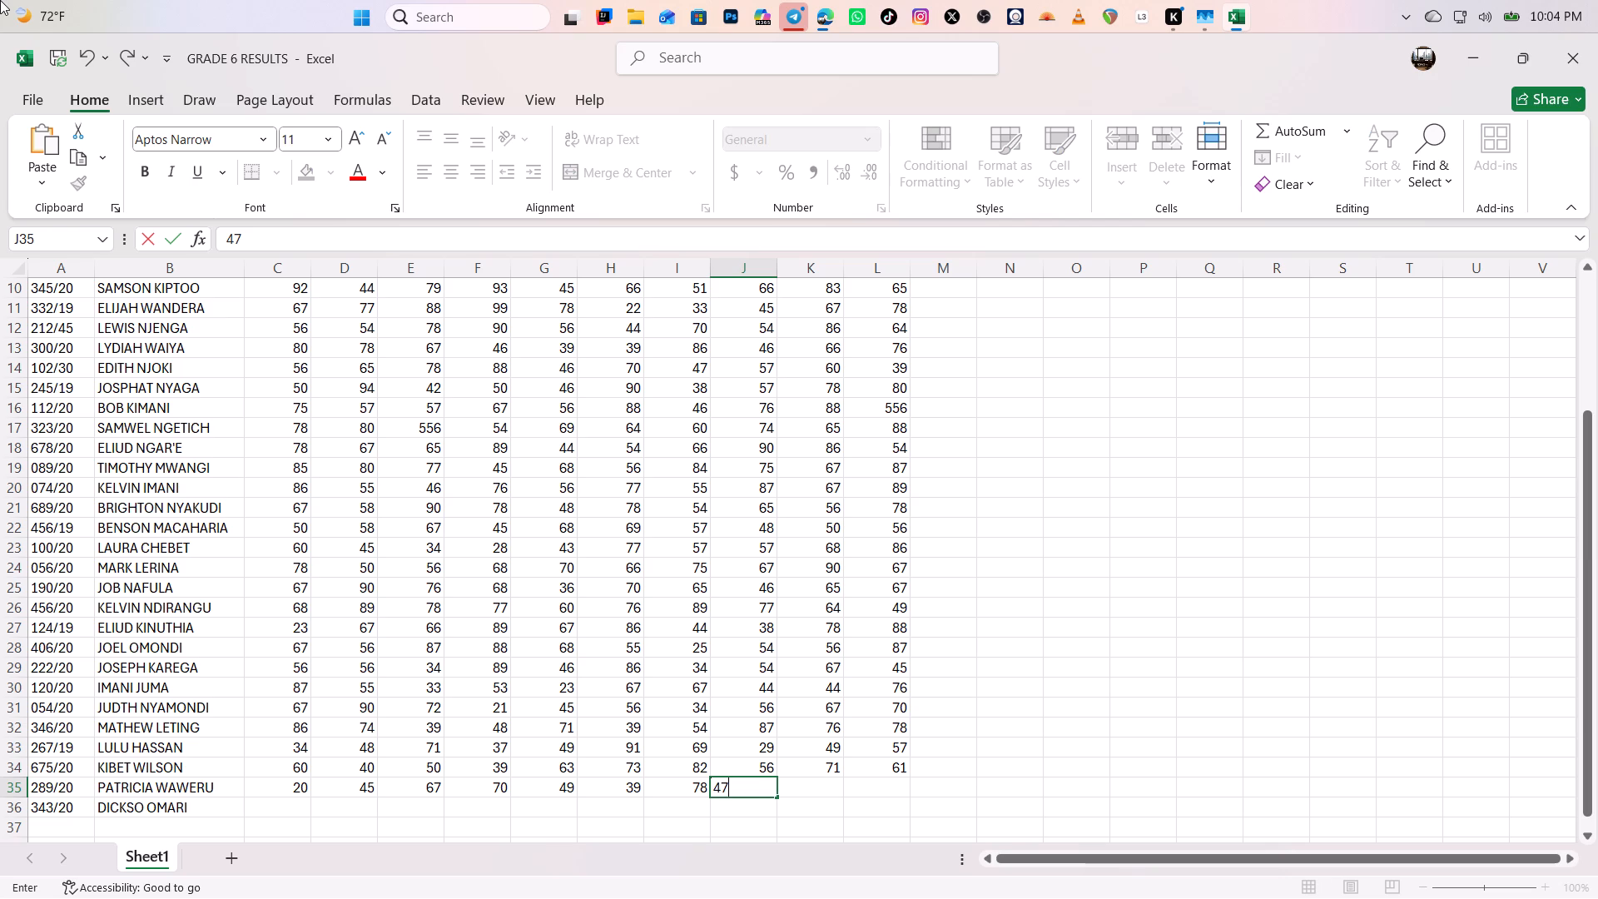
key("Right")
type("39")
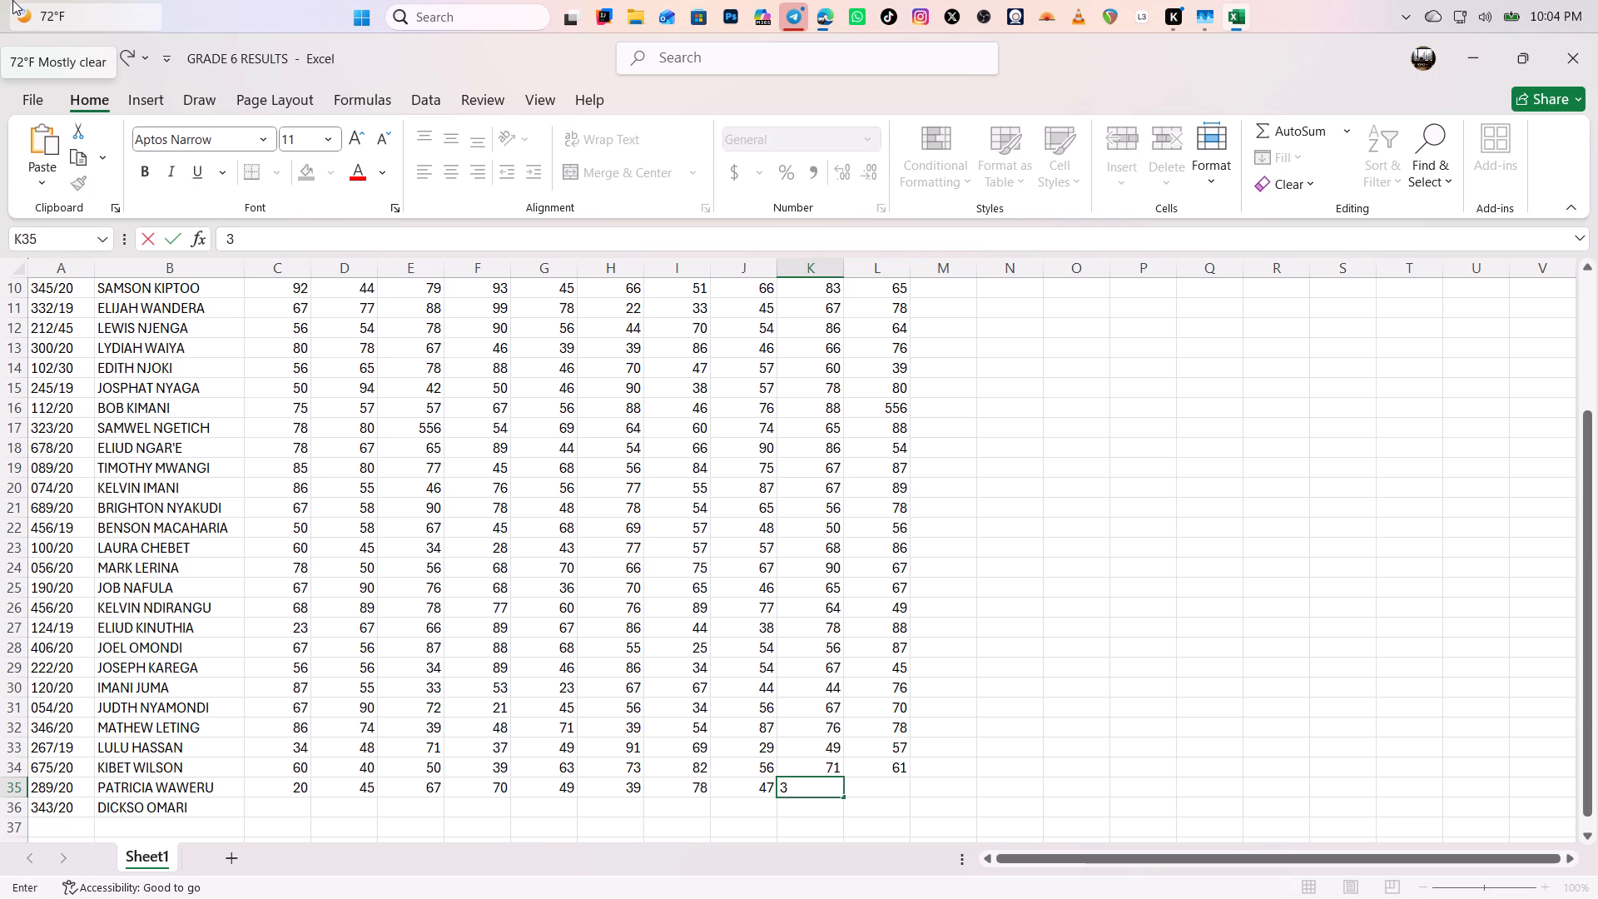
key("Right")
type("48")
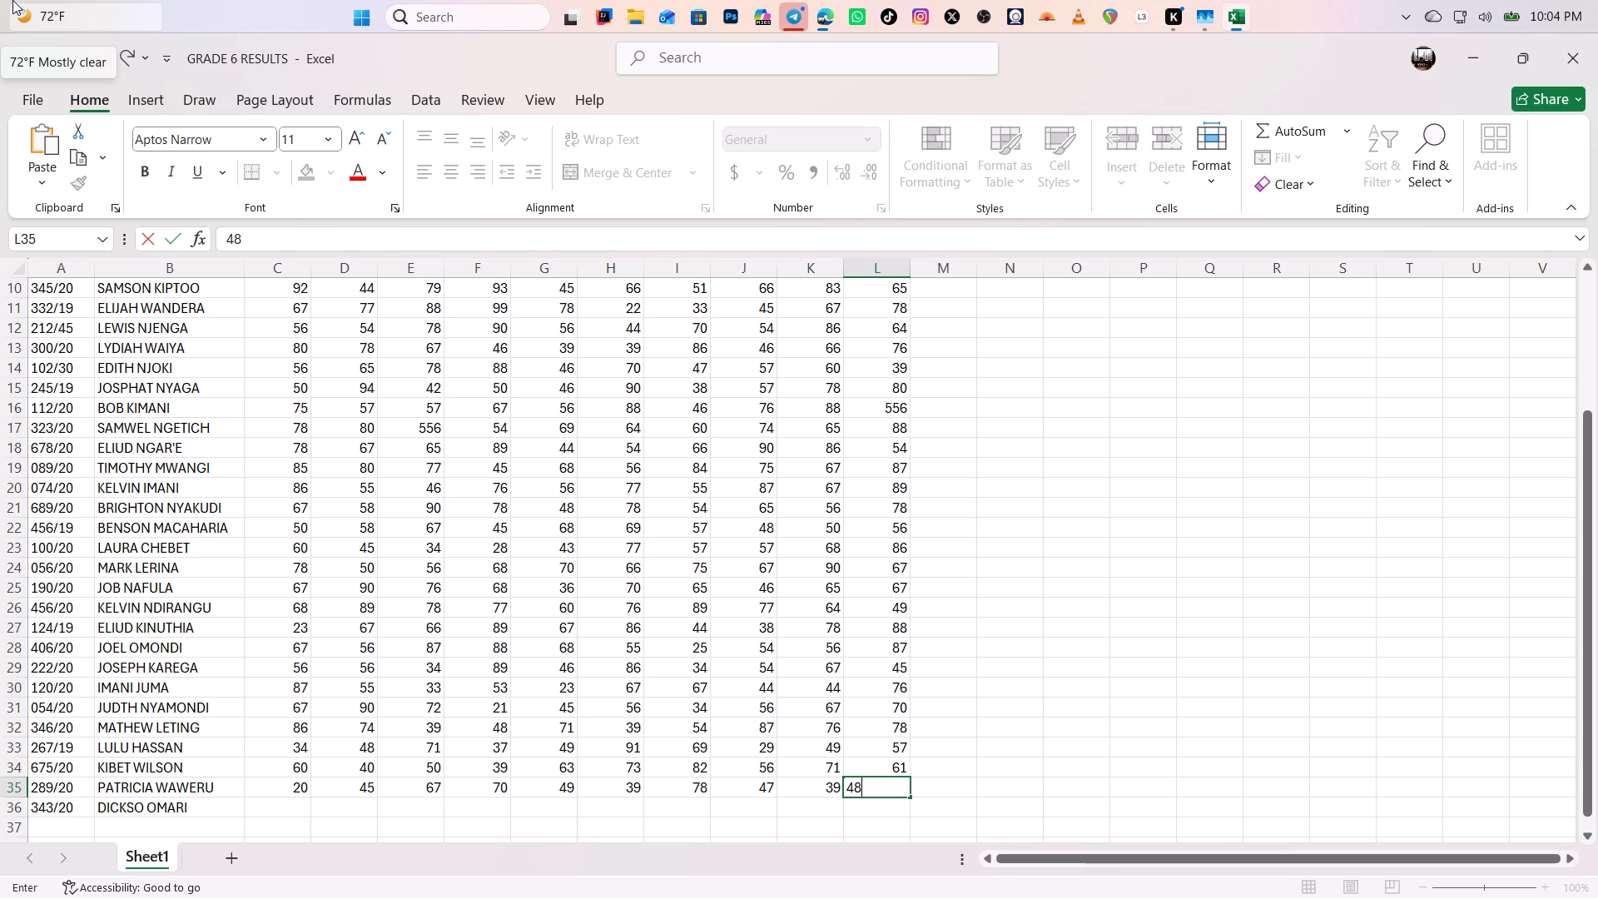
key("Down")
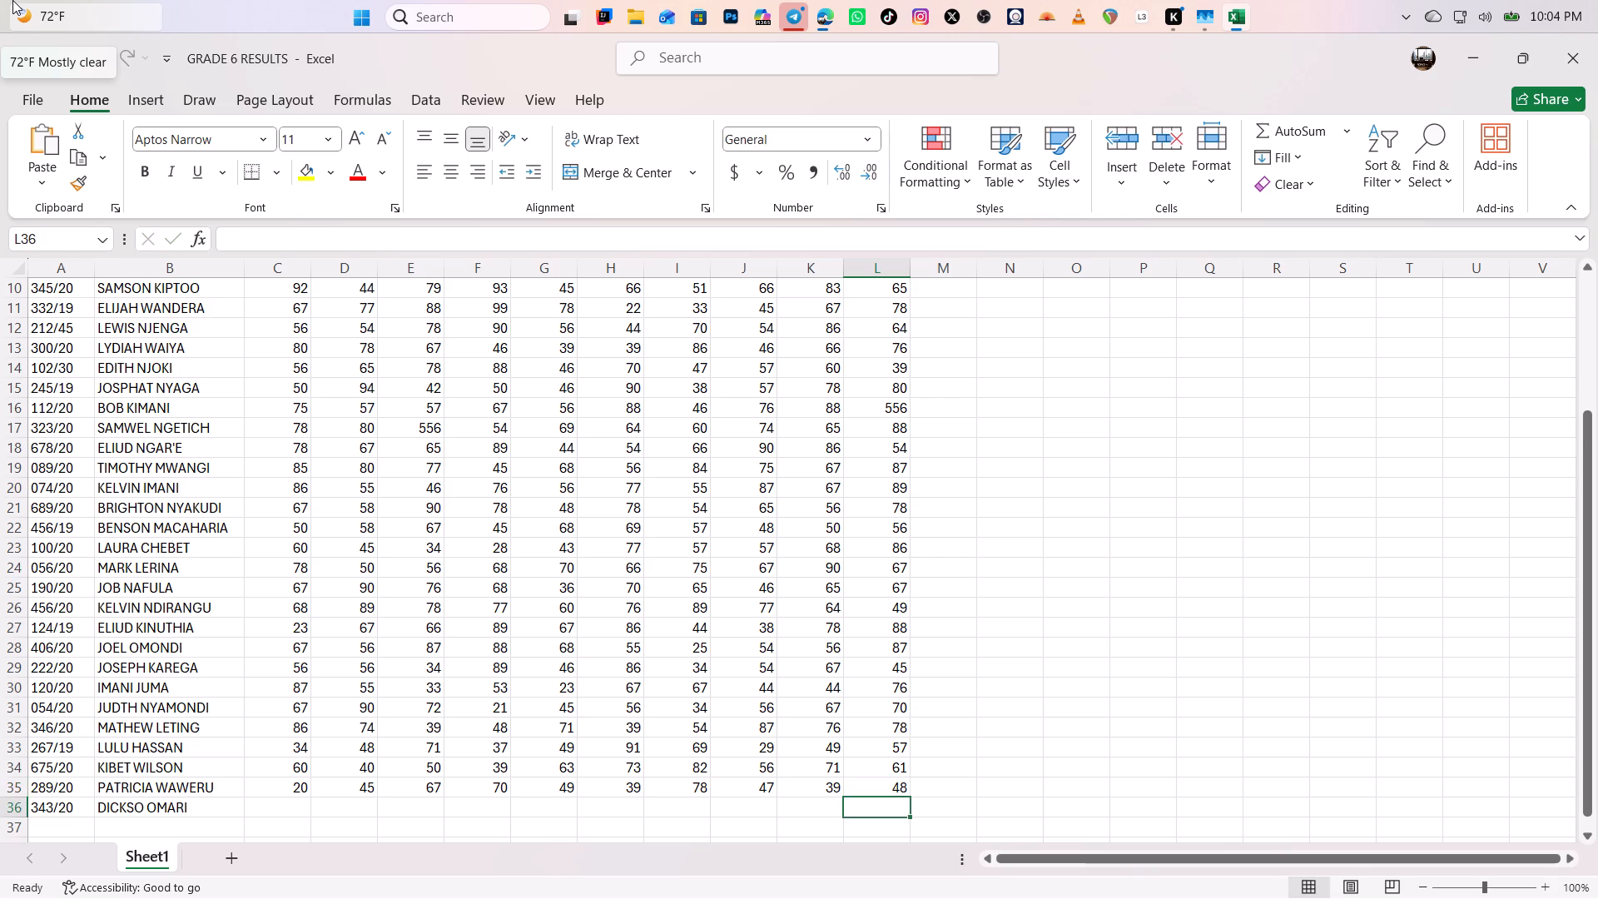
Enter the marks for the student in row 36, from column L back to H: 90, 78, 57, 38 and 56.
type("90")
key("Left")
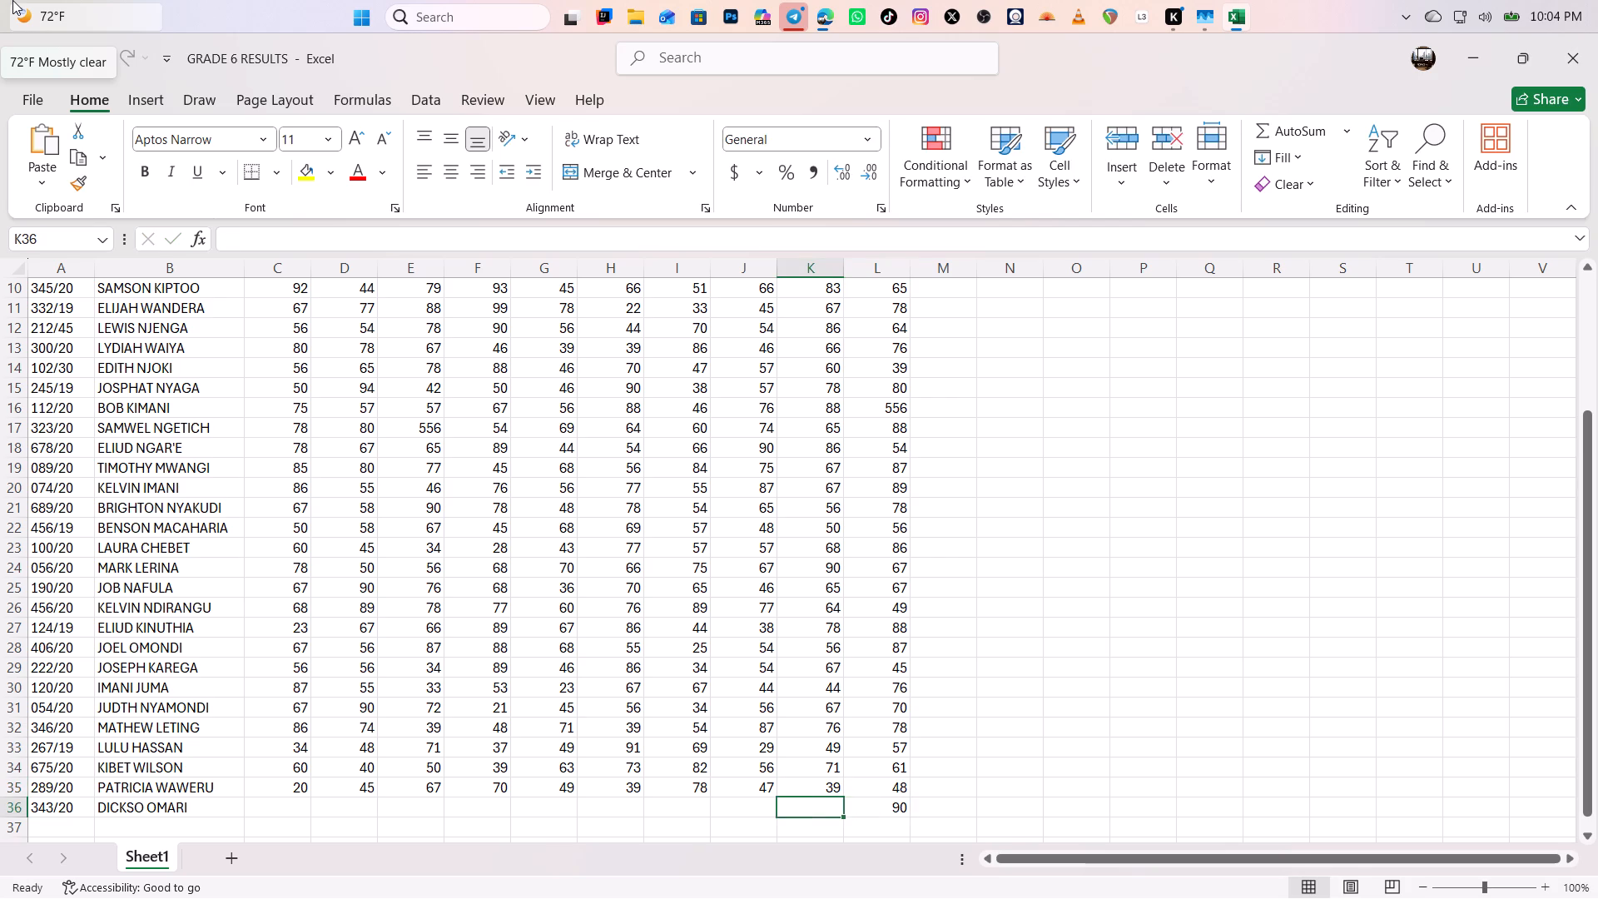
type("78")
key("Left")
type("57")
key("Left")
key("3")
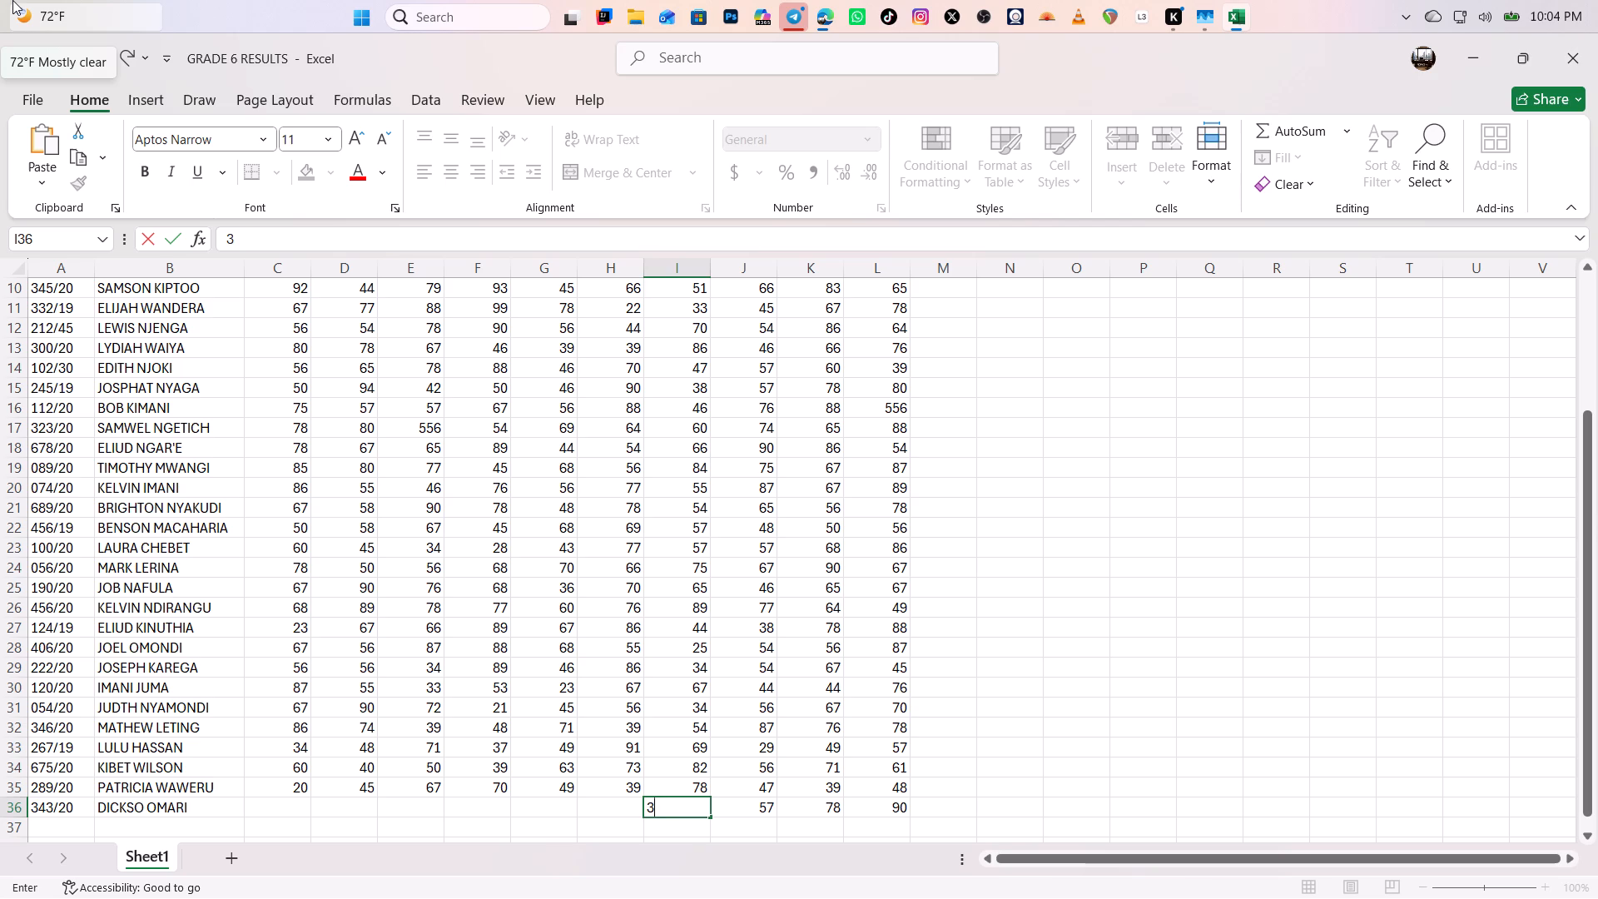
key("8")
key("Left")
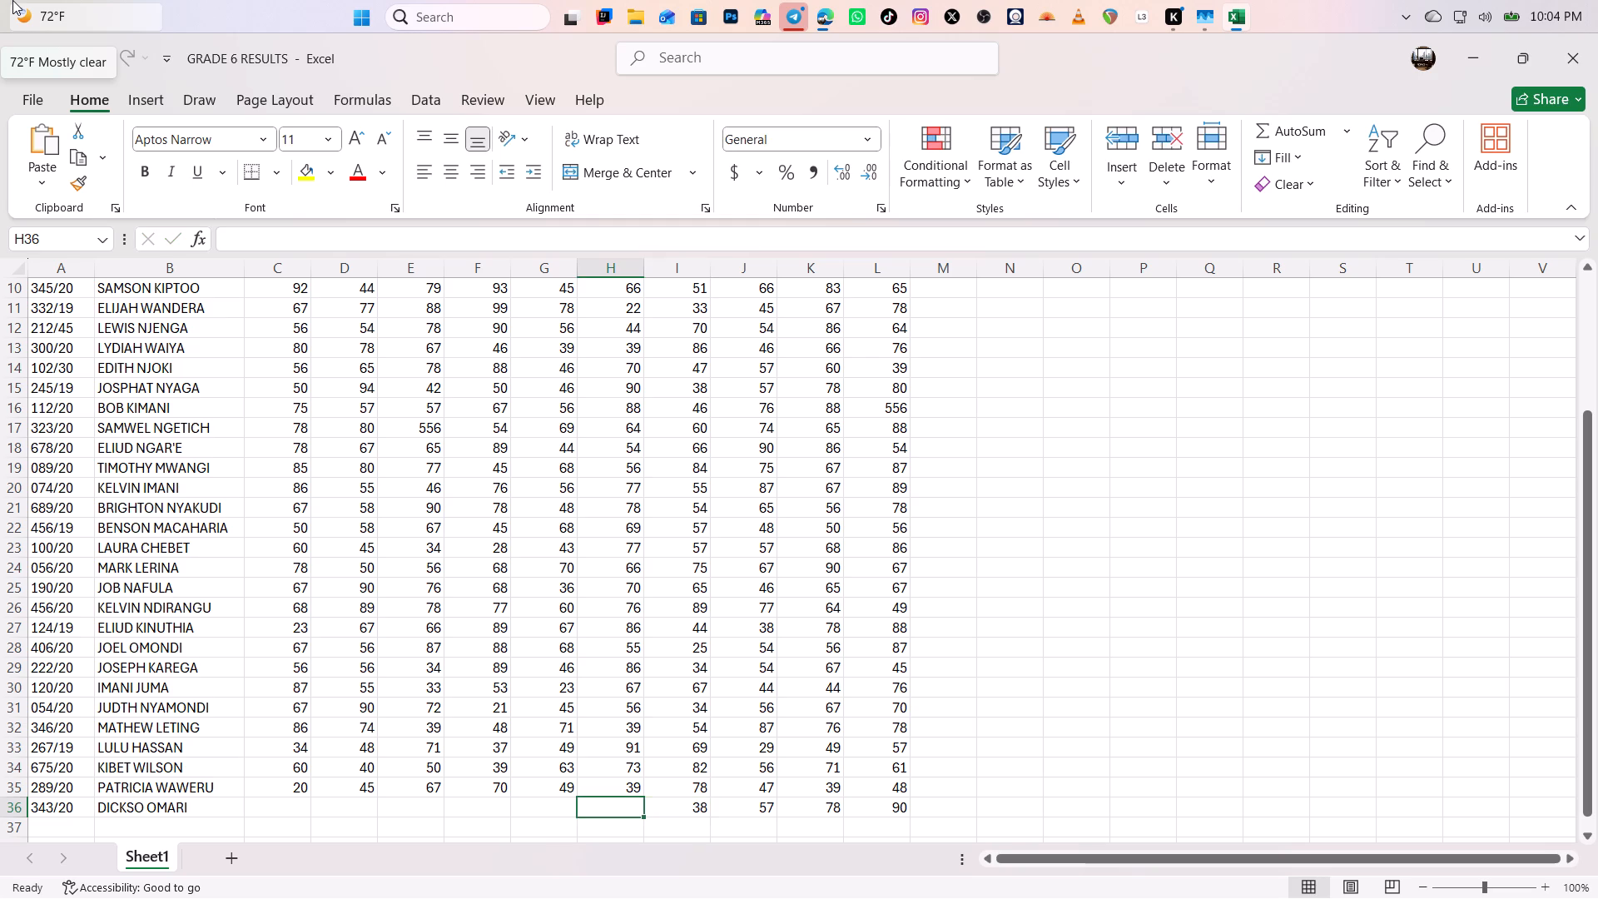
type("56")
key("Left")
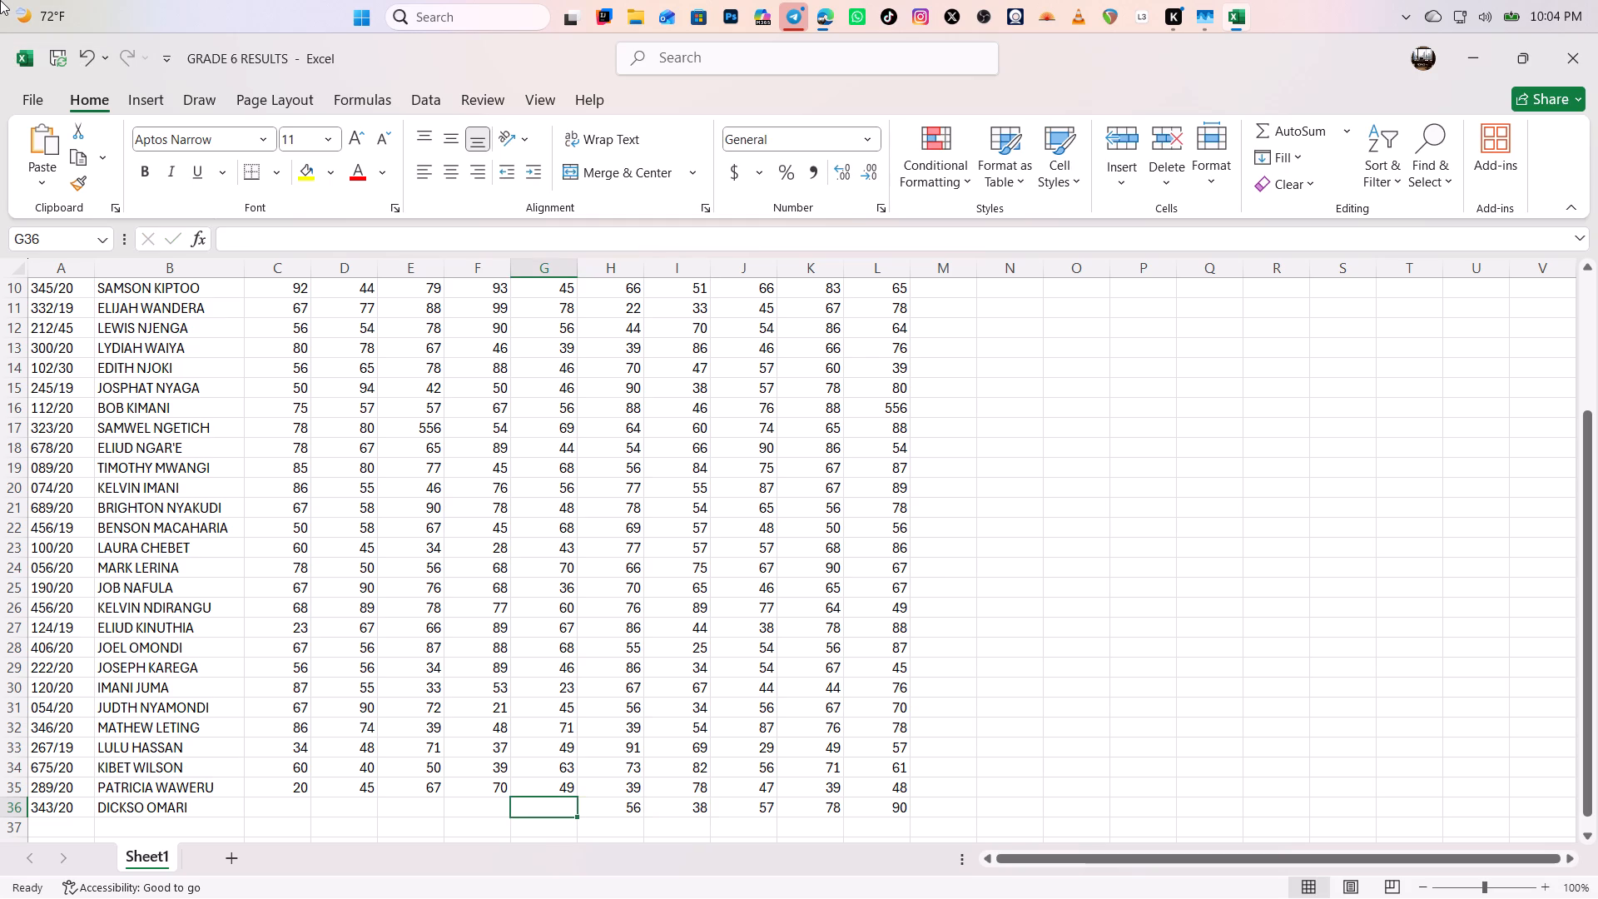
Complete the student's marks in row 36, from column G back to C: 69, 50, 60, 67 and 34.
type("69")
key("Left")
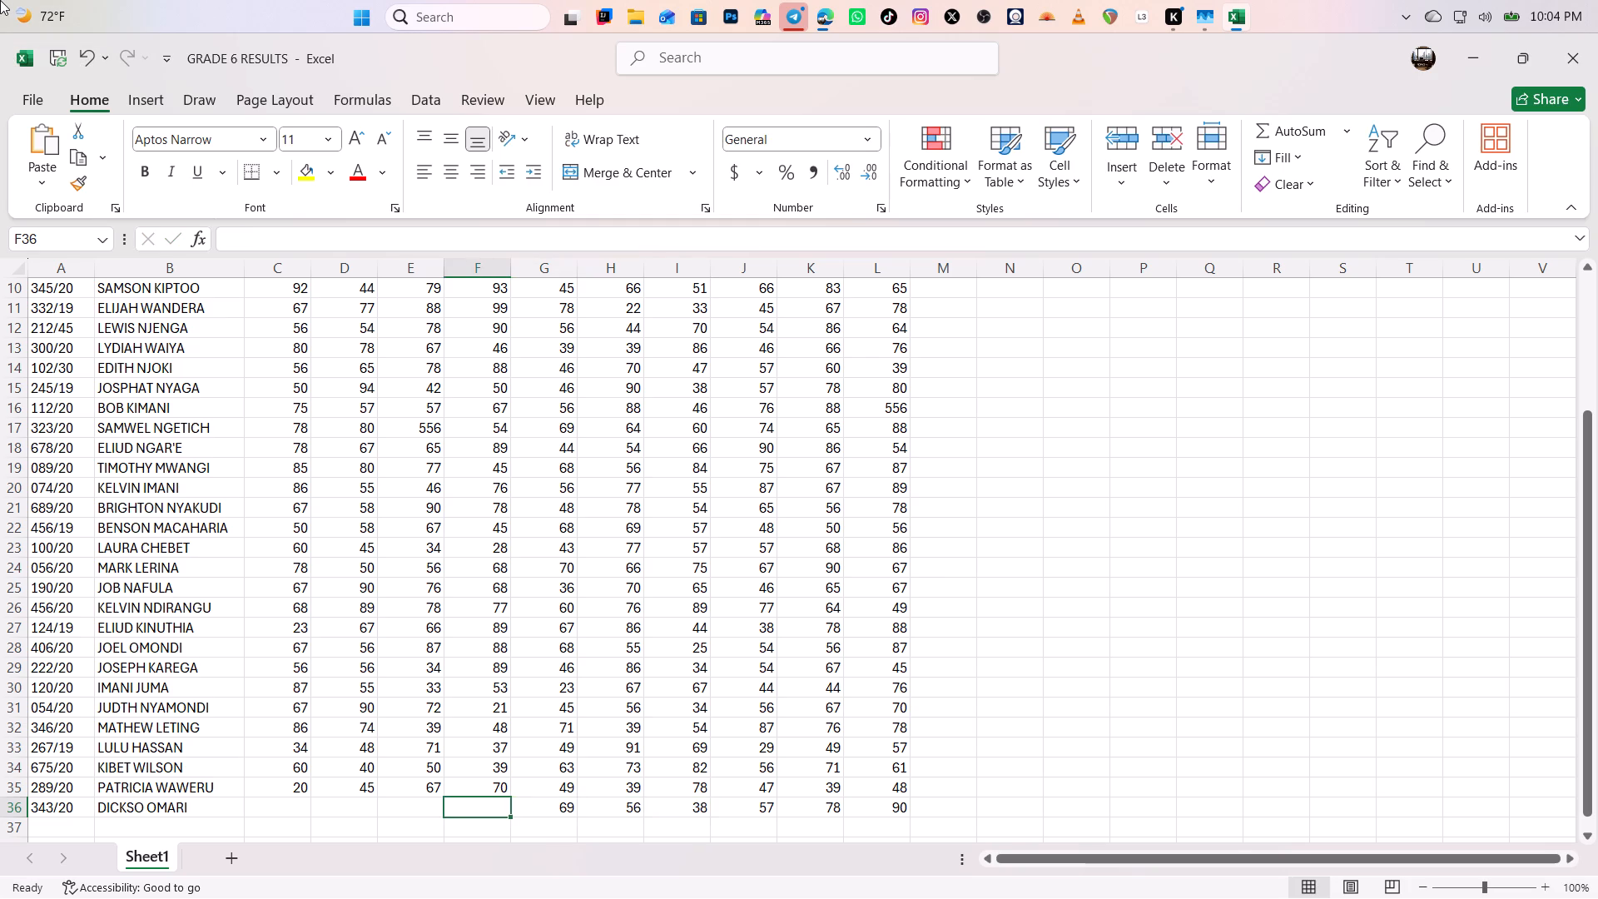
type("50")
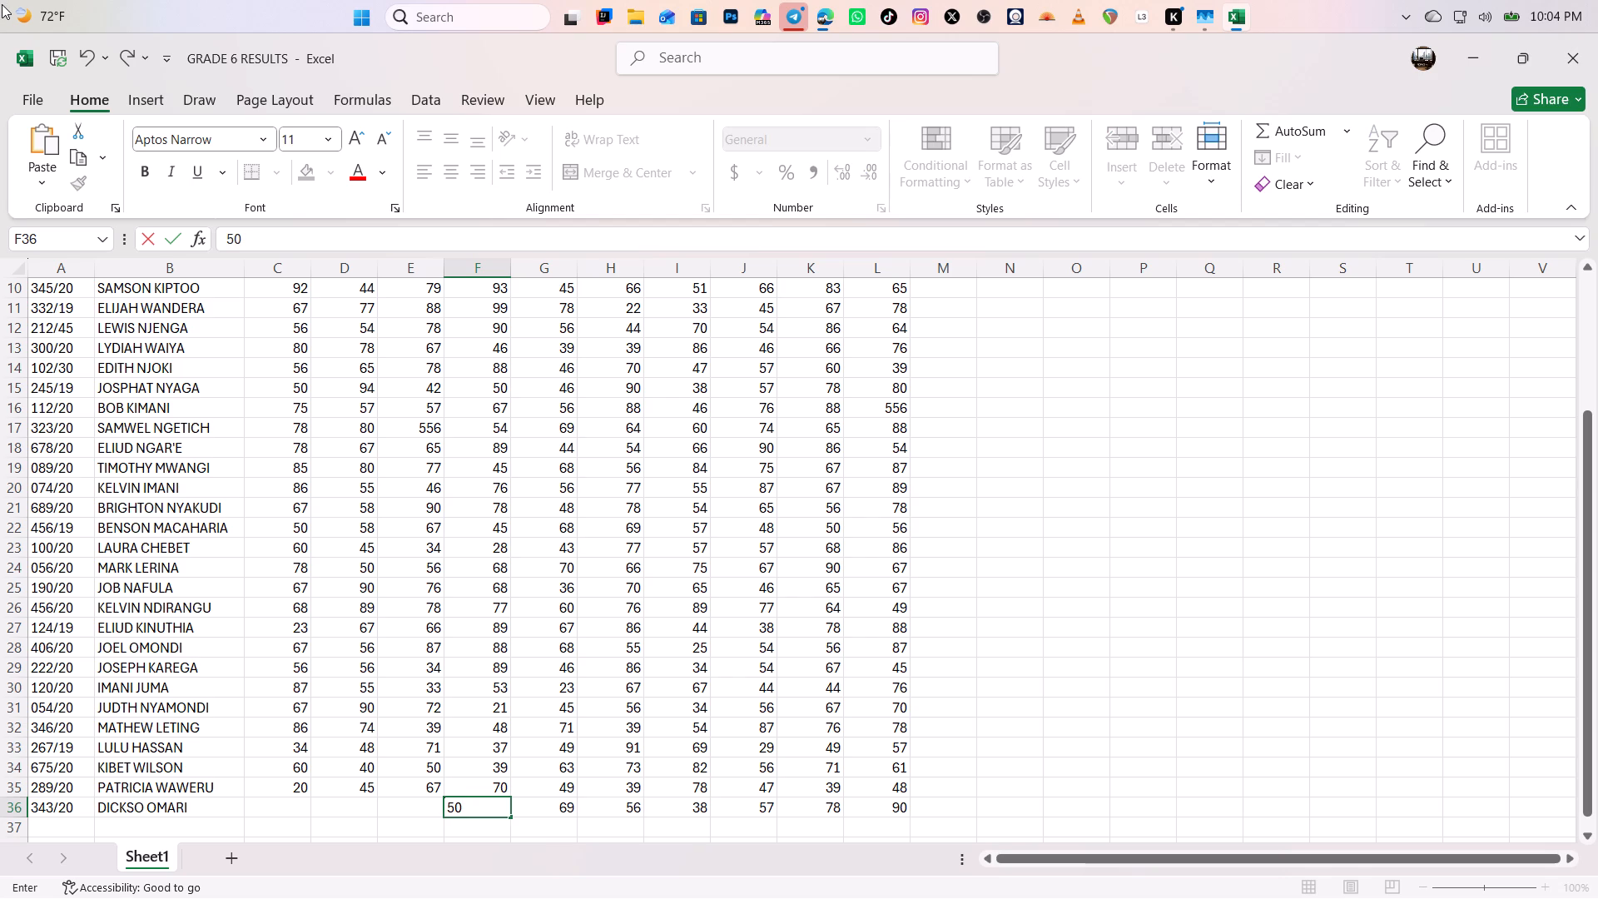
key("Left")
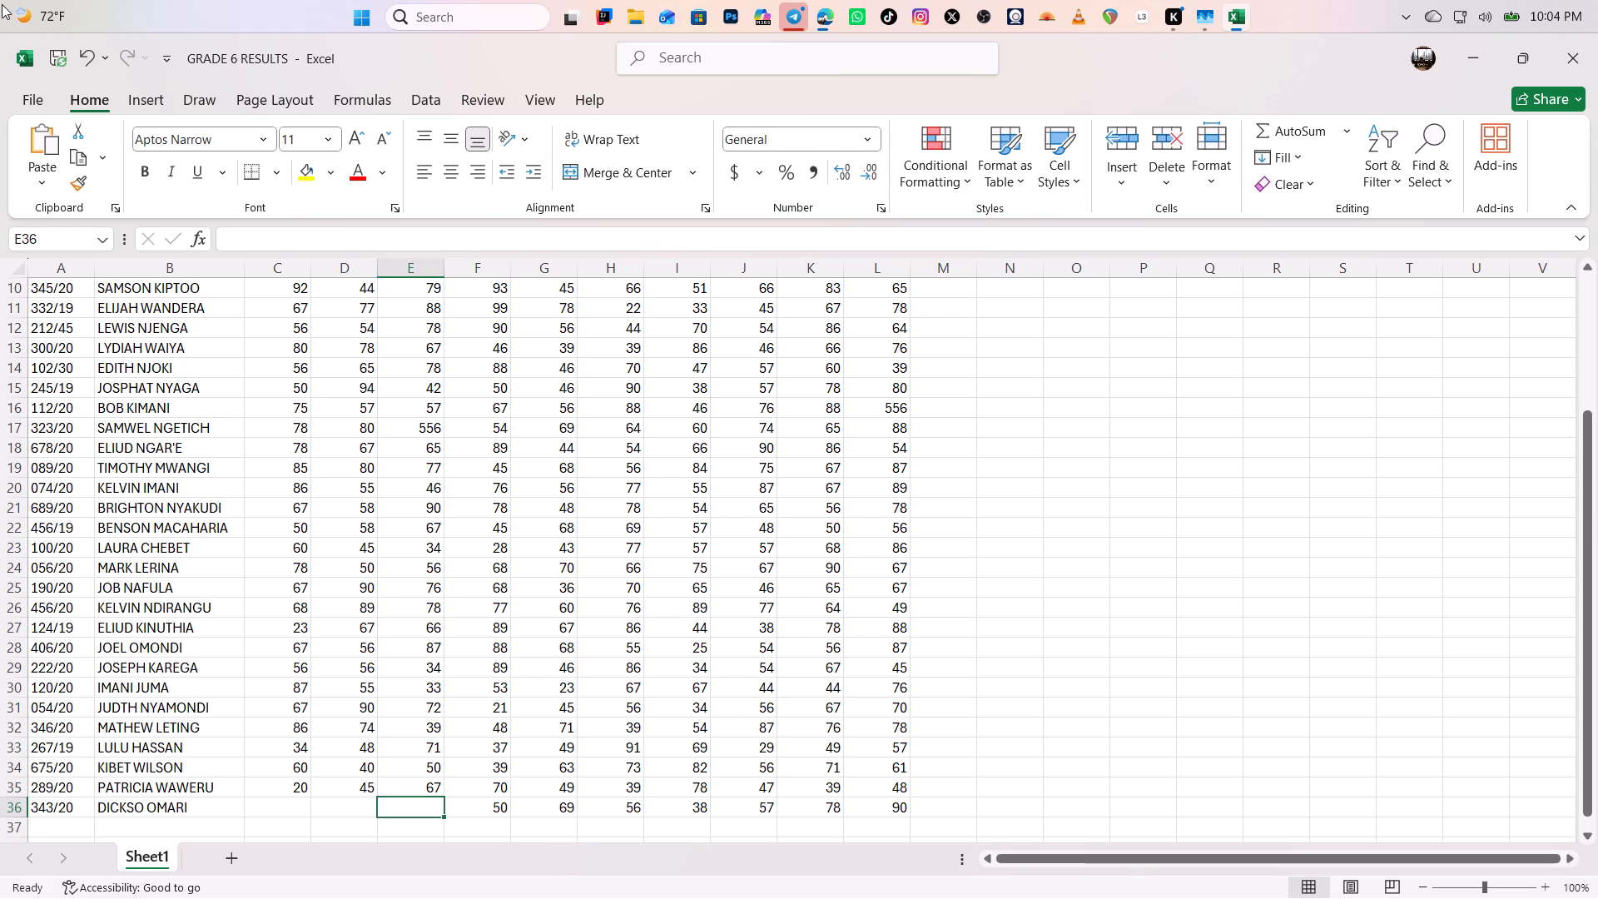
type("60")
key("Left")
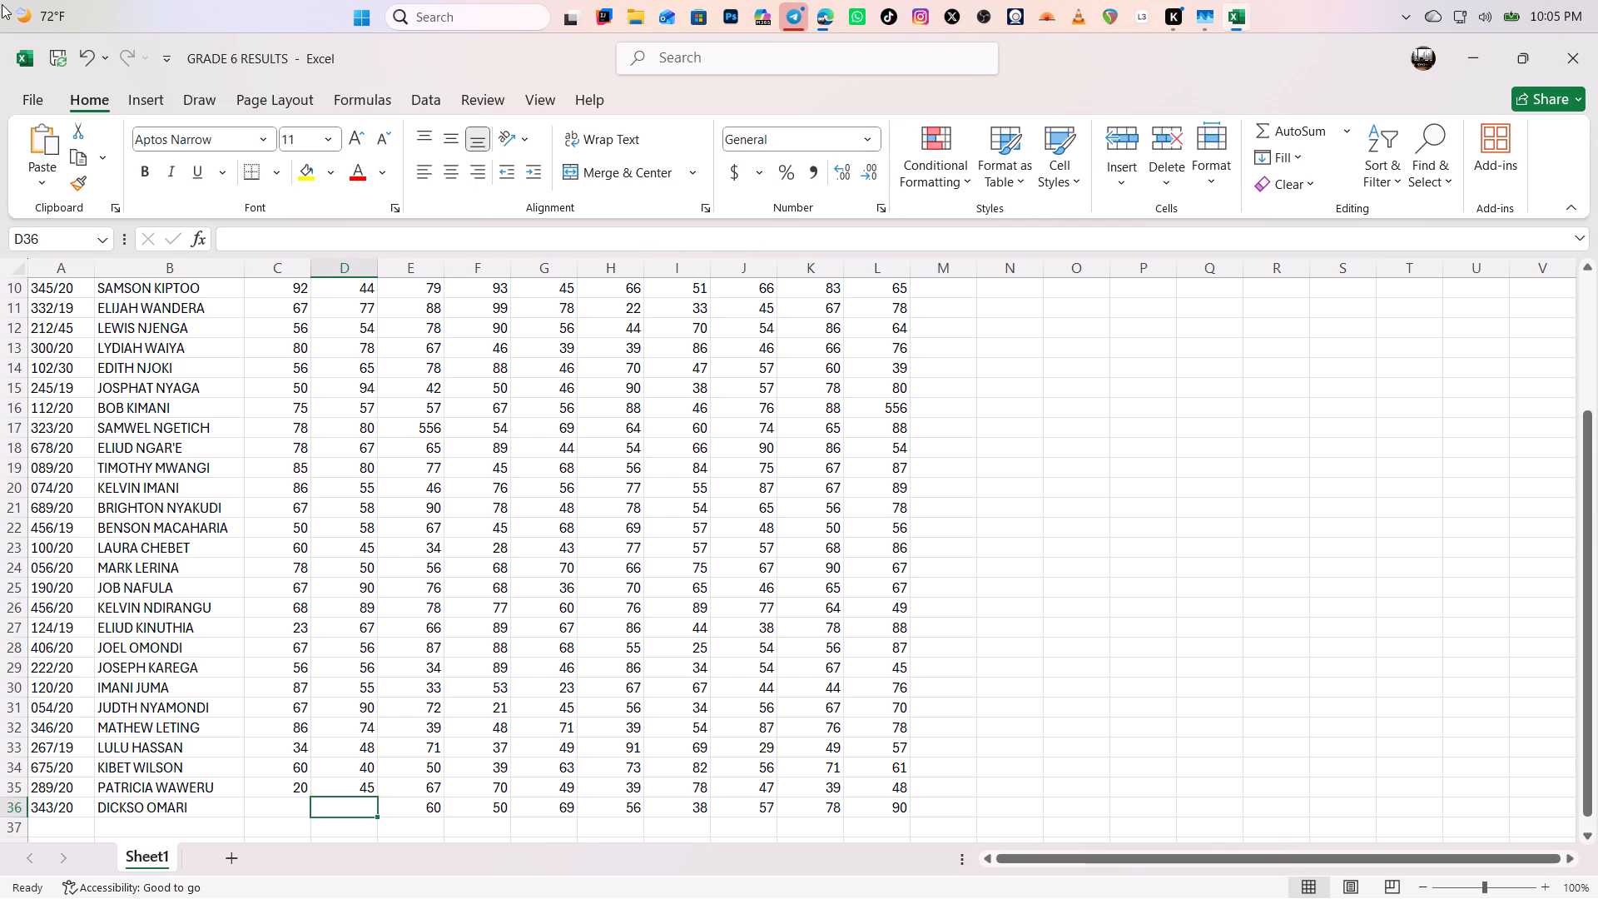
type("67")
key("Left")
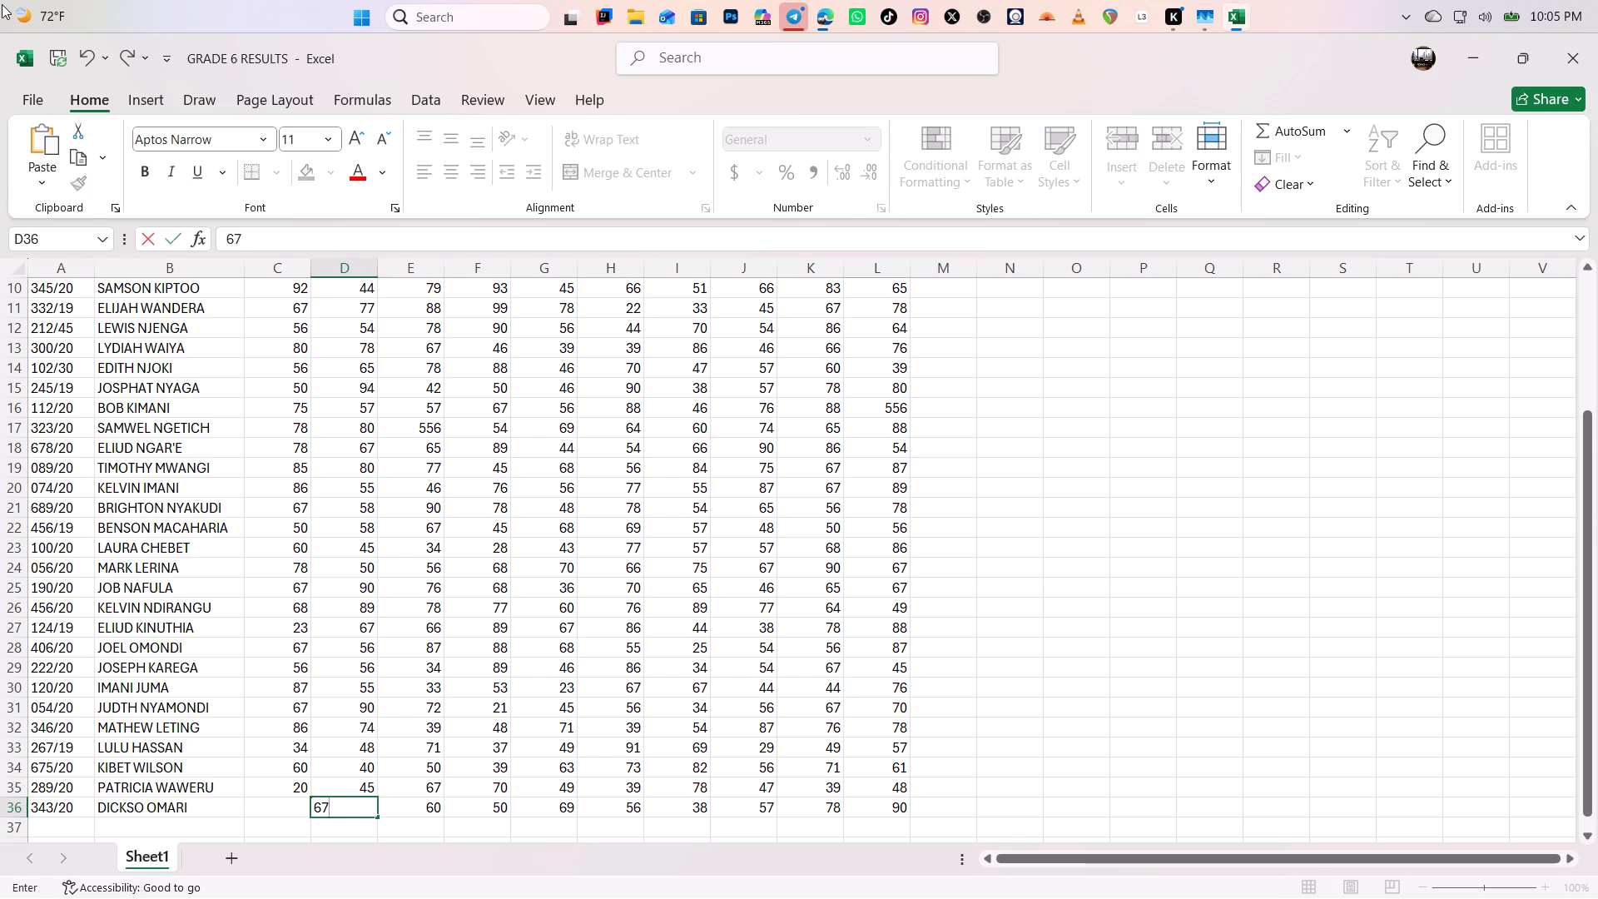
type("34")
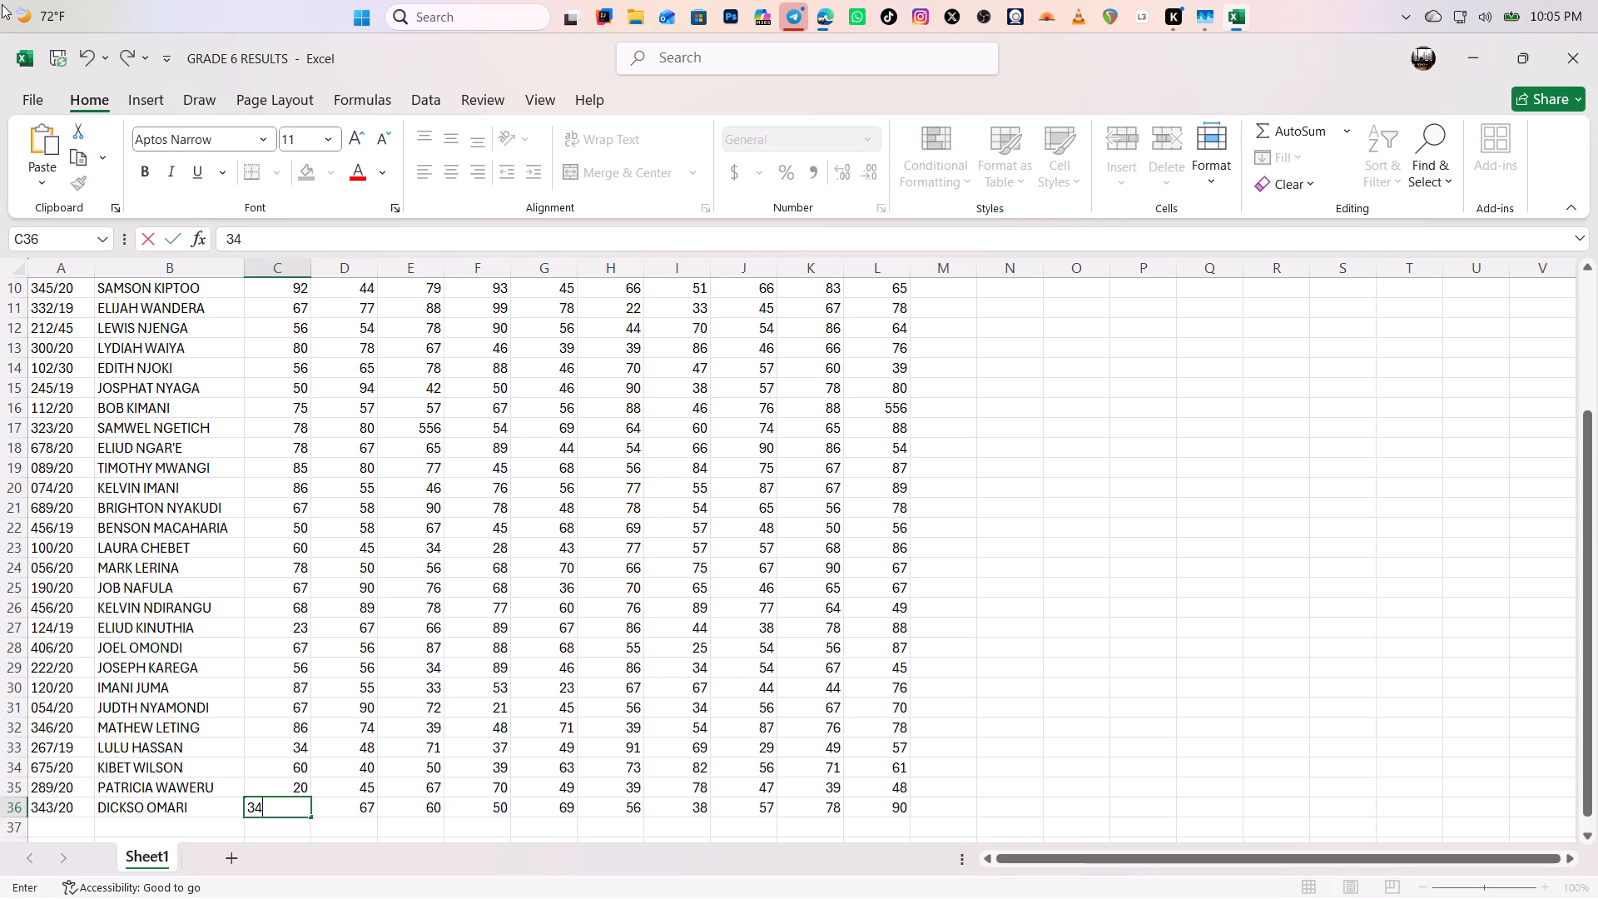
key("Down")
Enter marks in row 37, below the last listed student, from column C to G: 67, 89, 56, 39 and 48.
type("67")
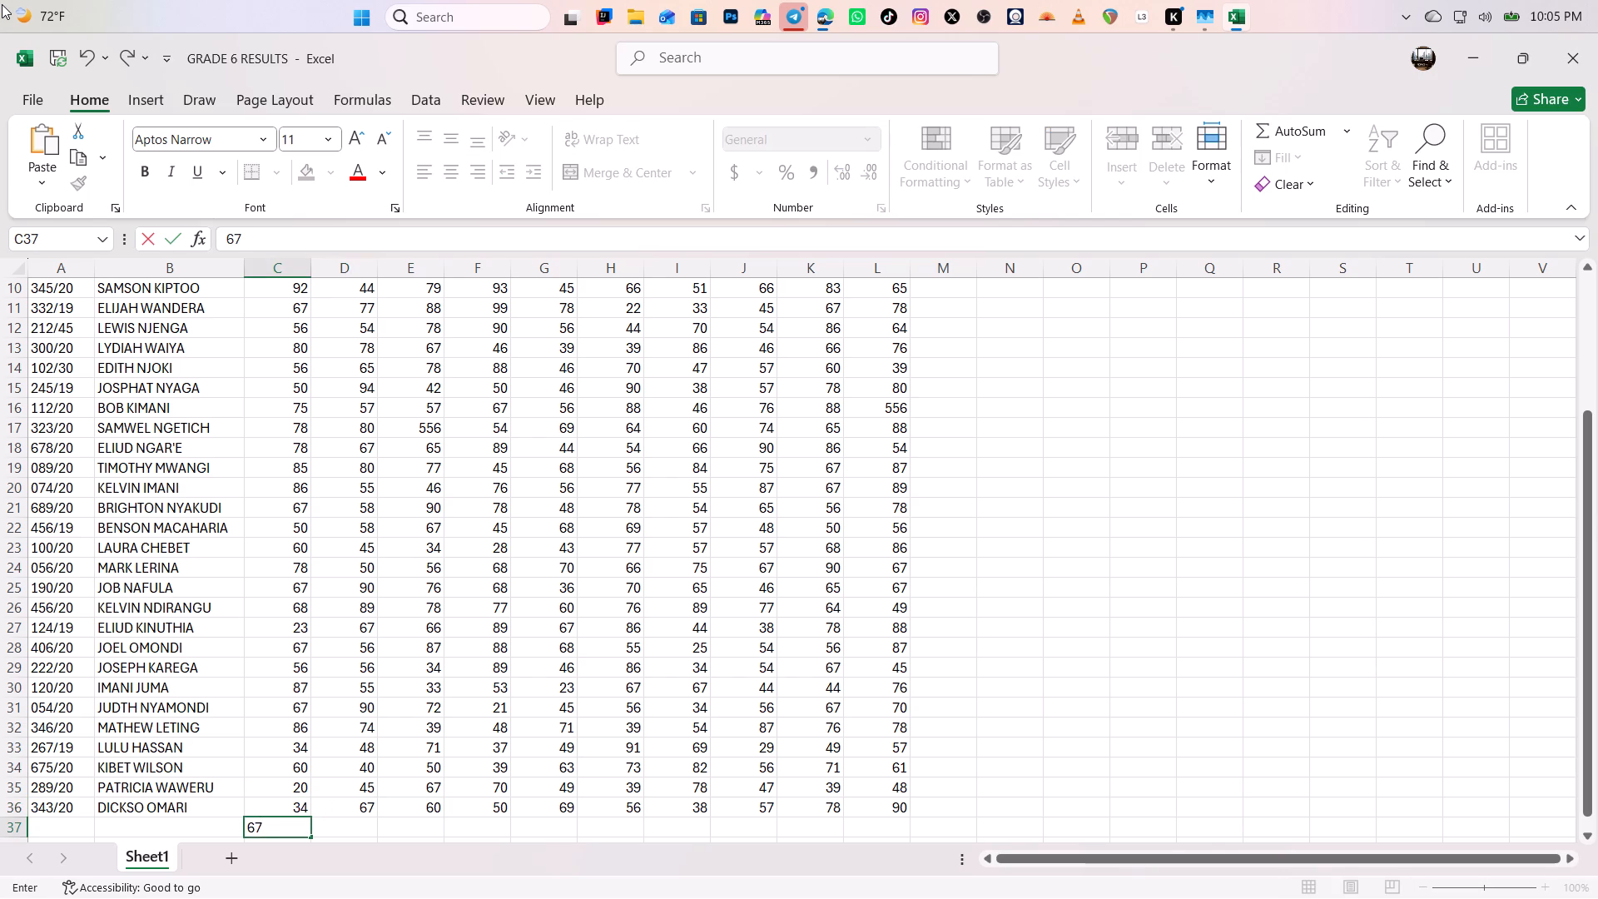
key("Right")
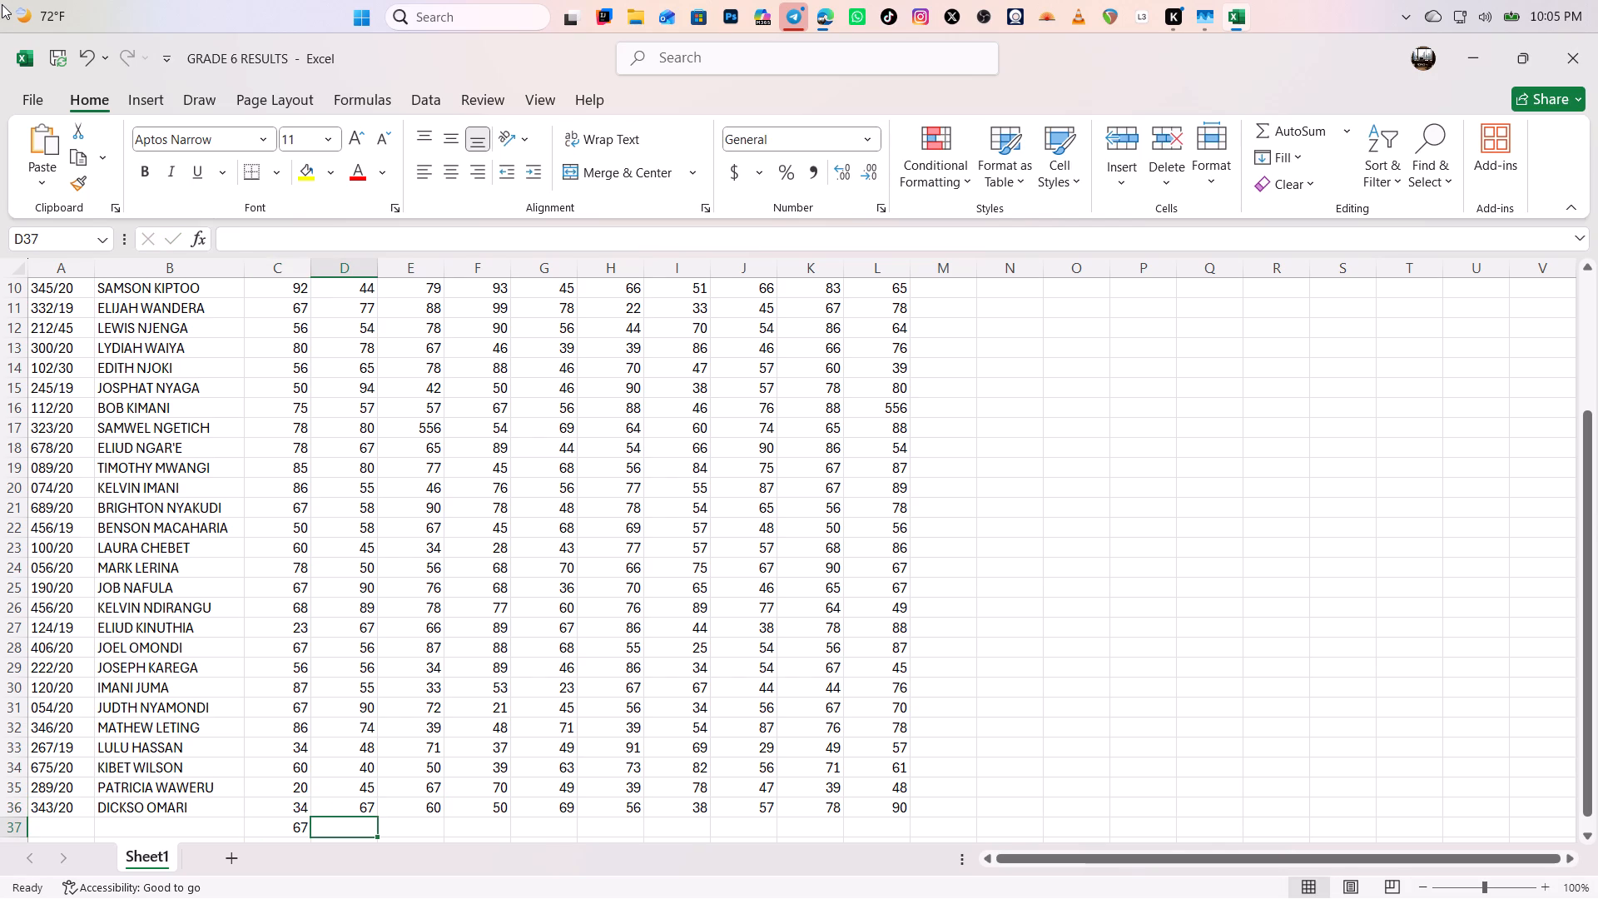
type("89")
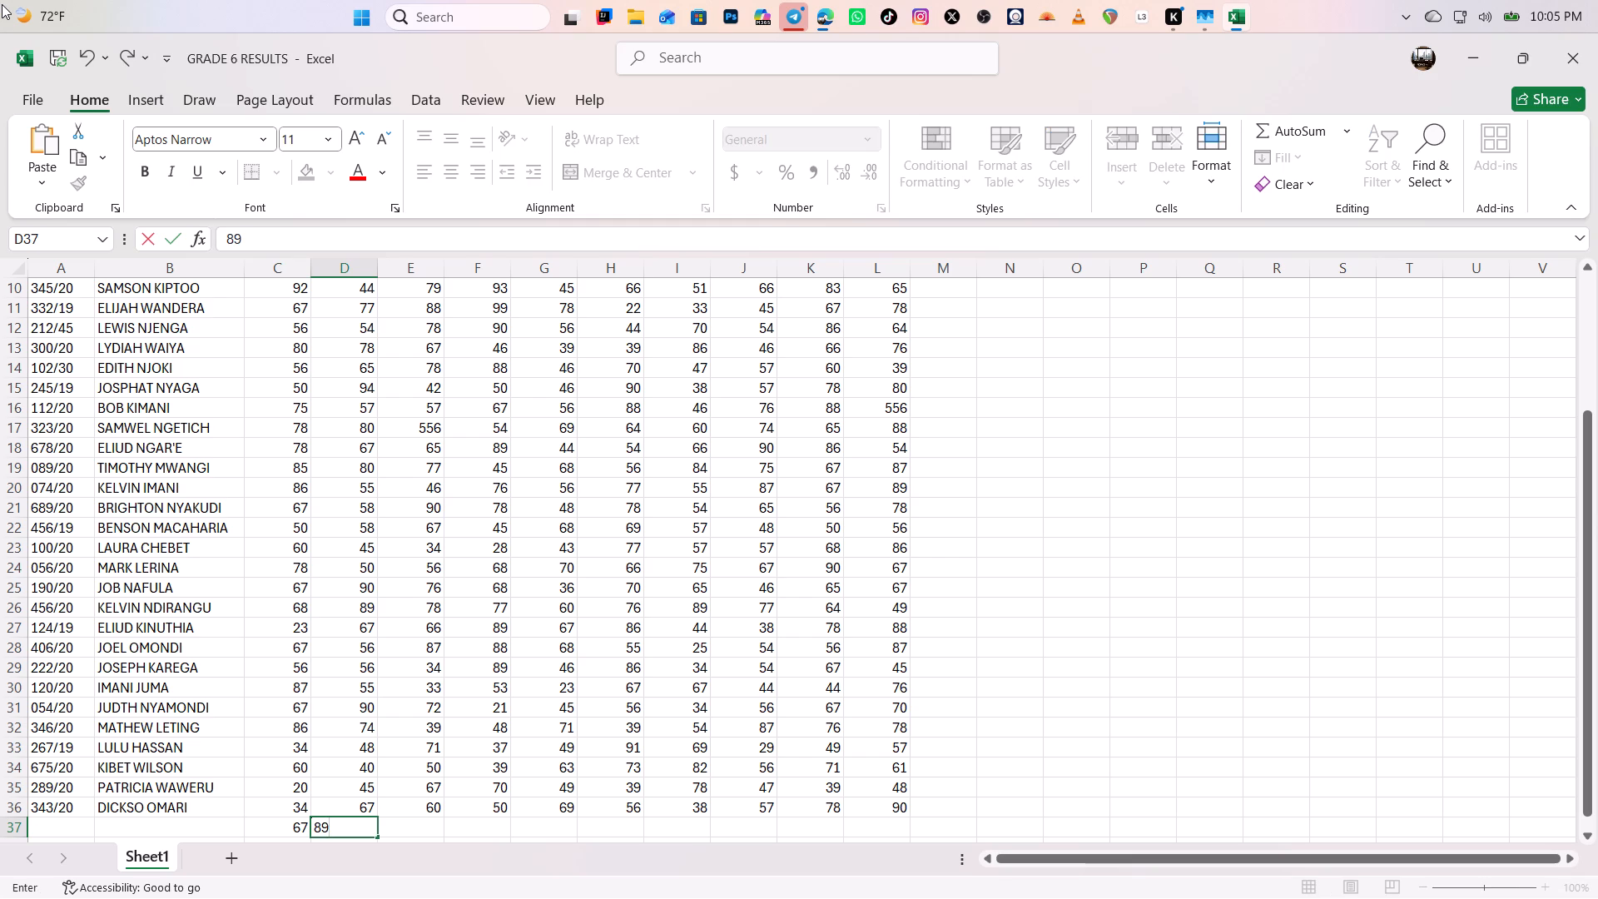
key("3")
key("BackSpace")
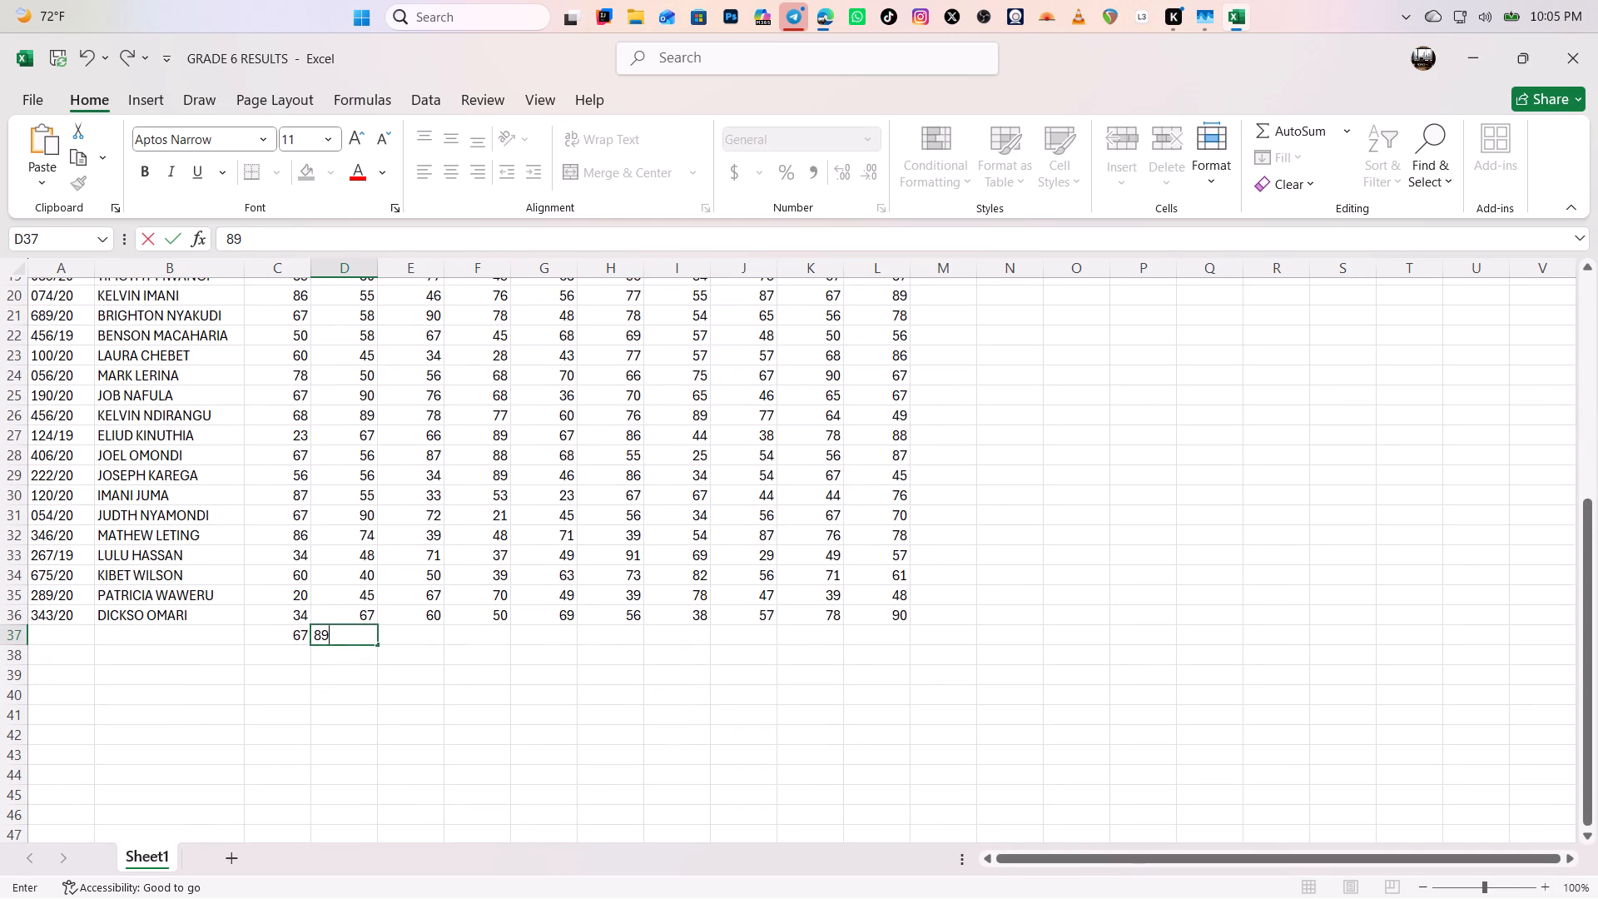
key("Right")
type("56")
key("Right")
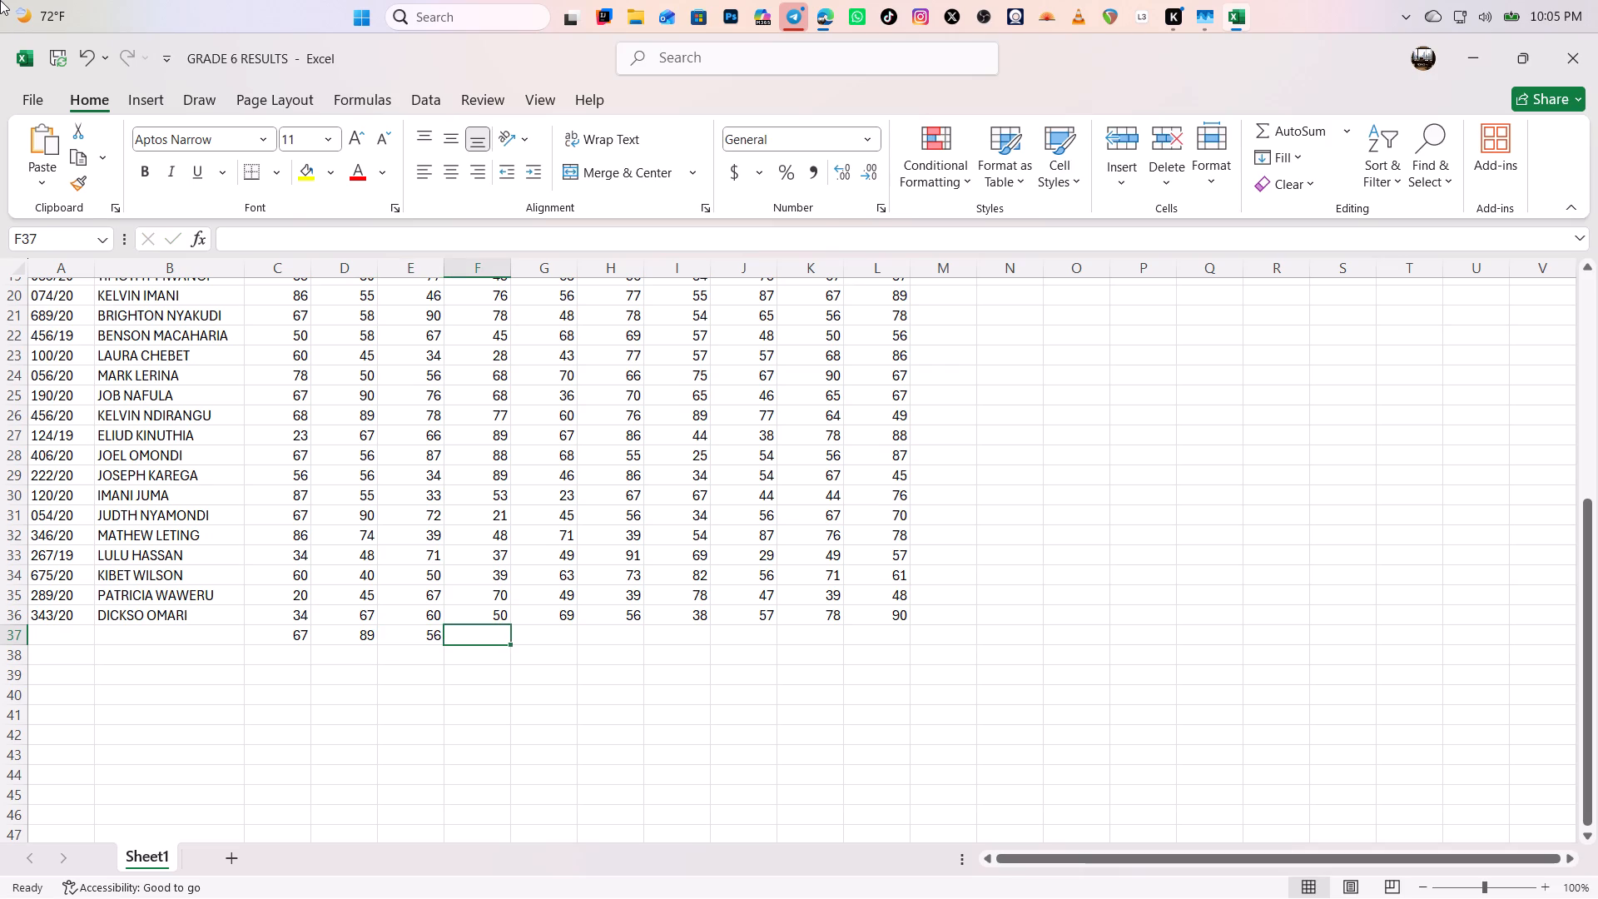
type("39")
key("Right")
type("48")
key("Right")
Complete the marks in row 37, from column H to L: 48, 68, 59, 28 and 29.
type("48")
key("Right")
key("6")
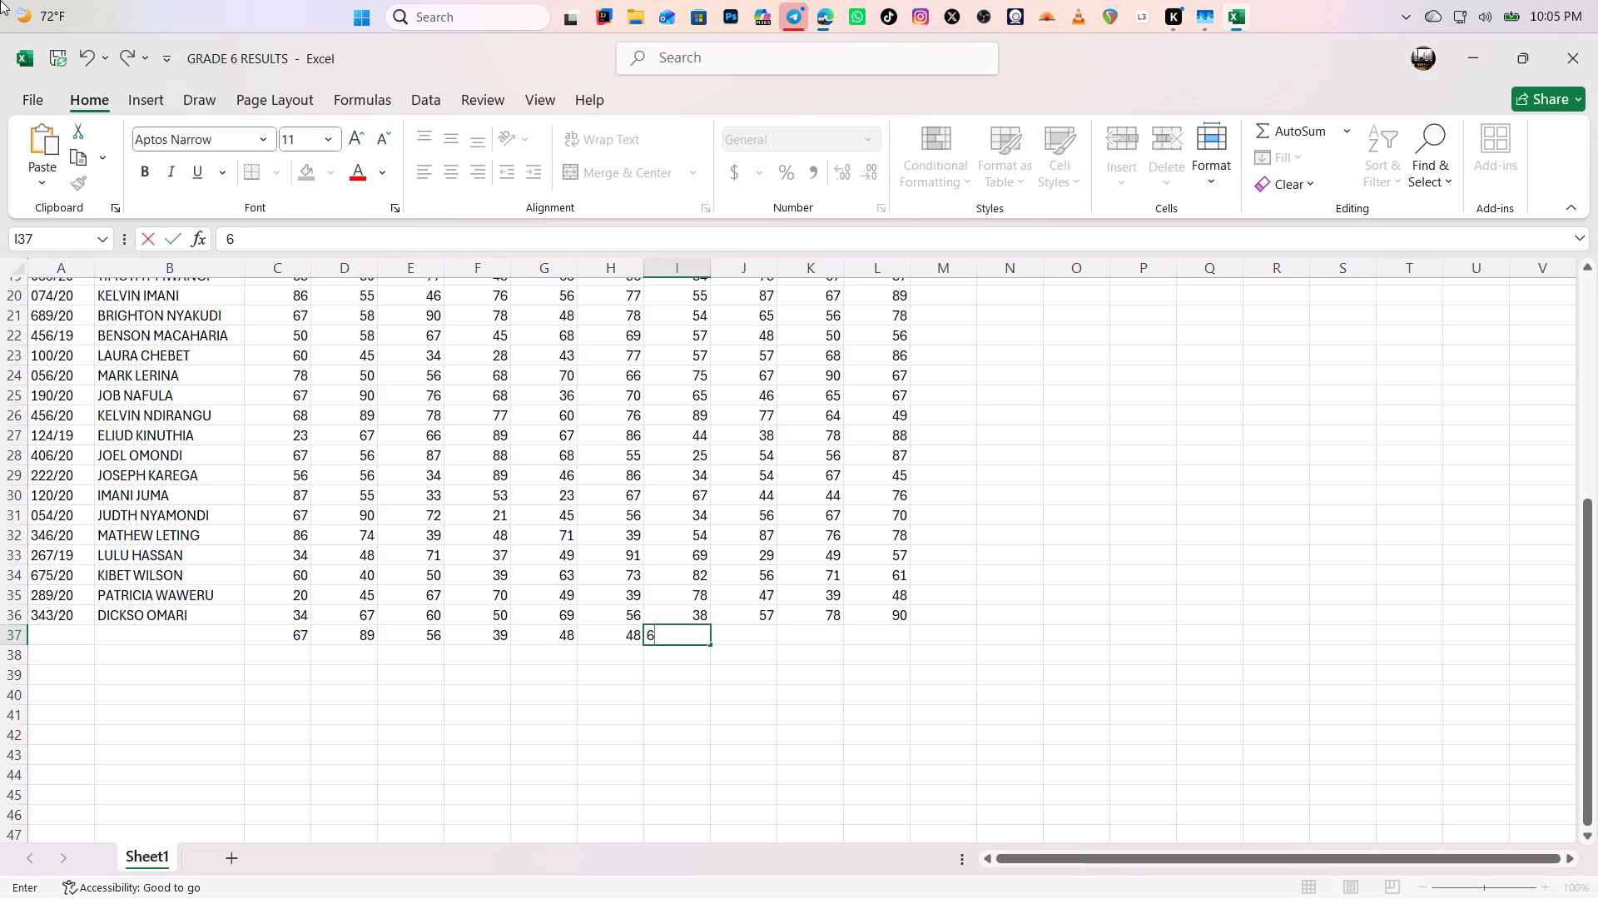
key("8")
key("Right")
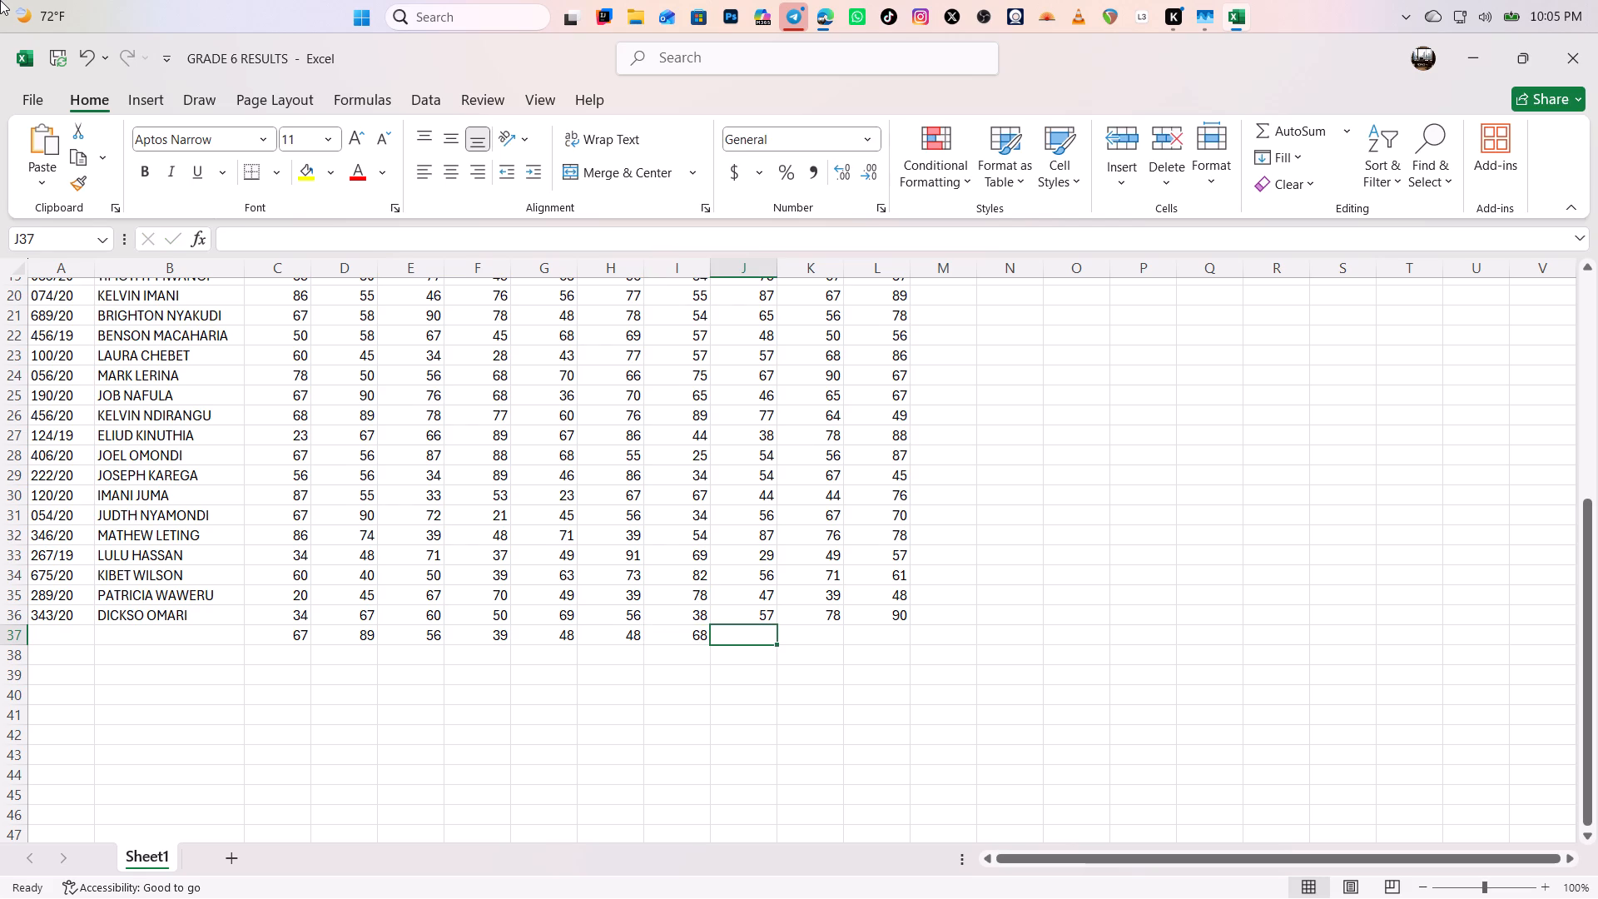
key("5")
key("9")
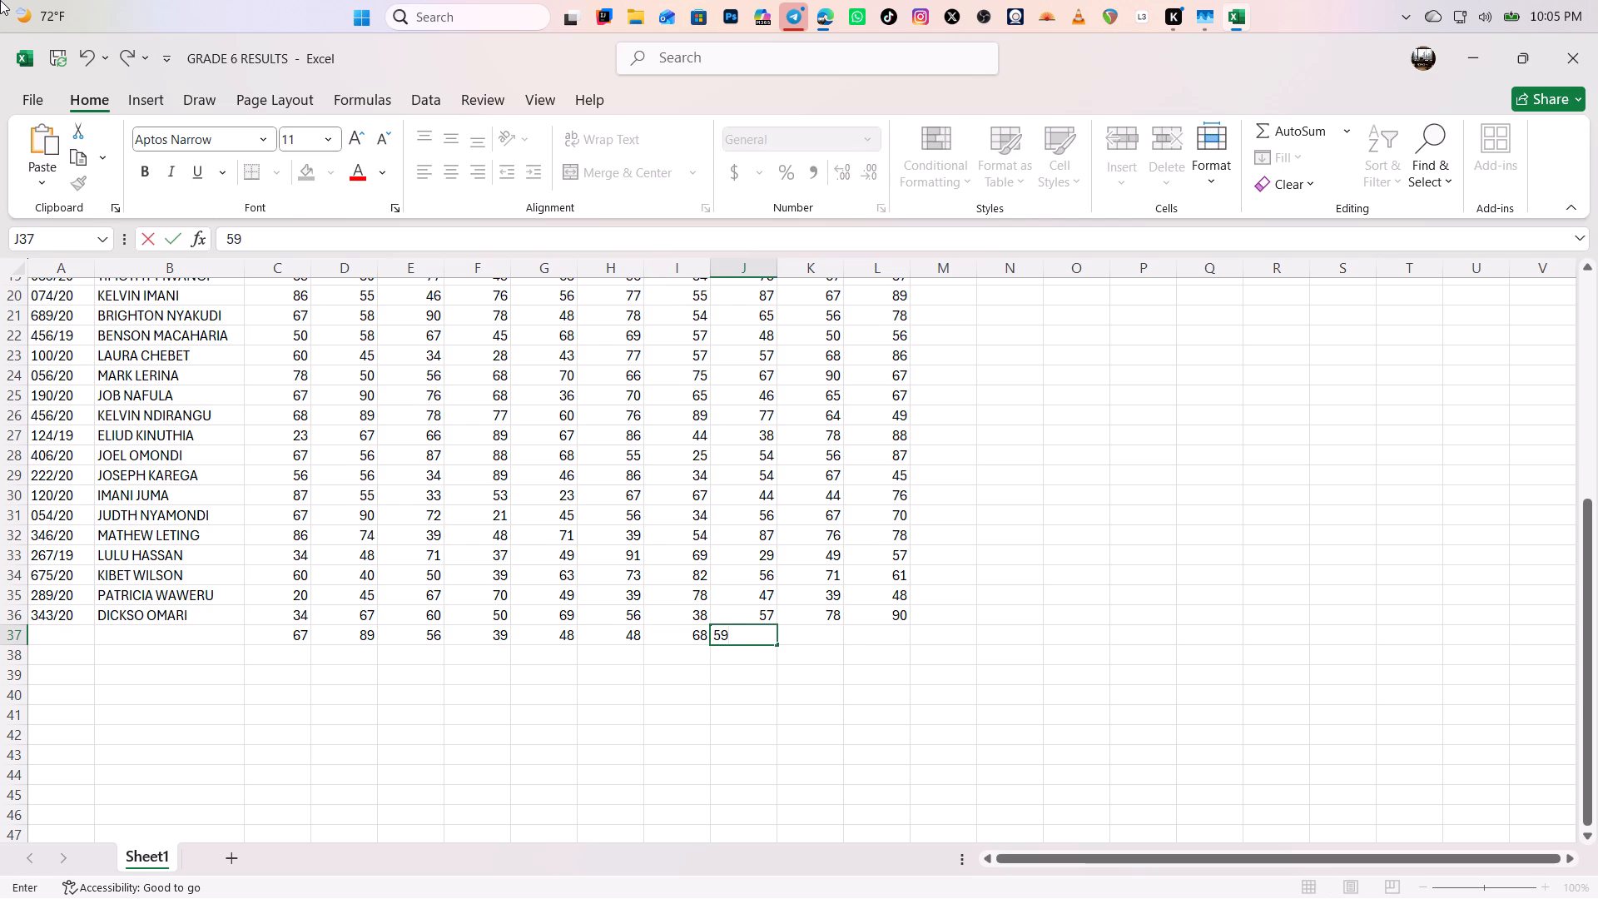
key("Right")
type("28")
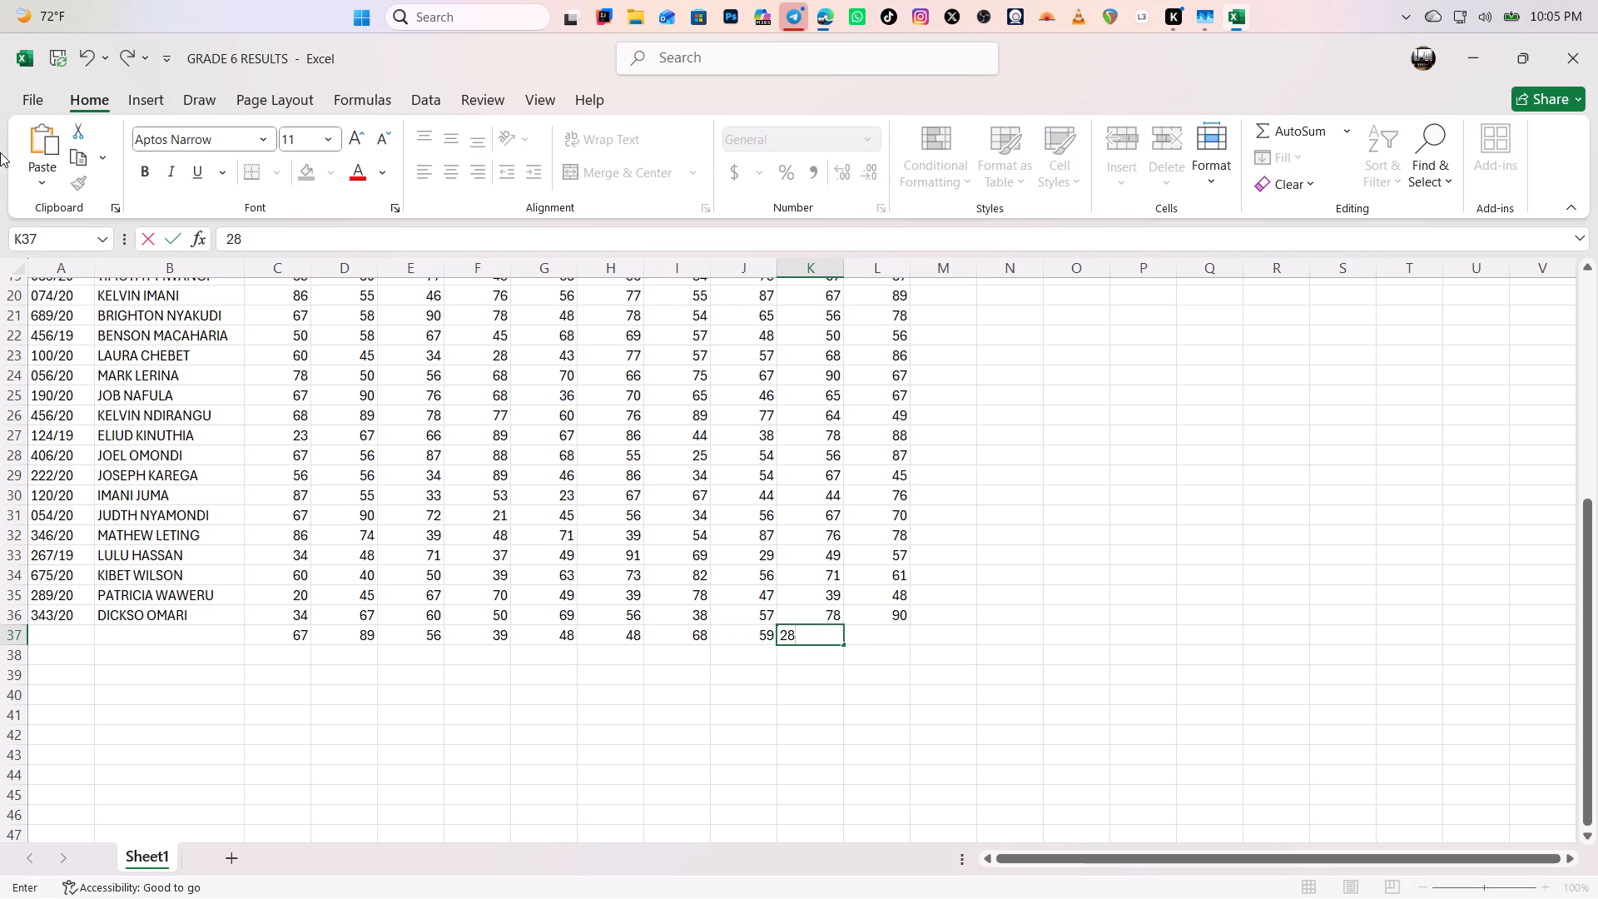
key("Right")
type("29")
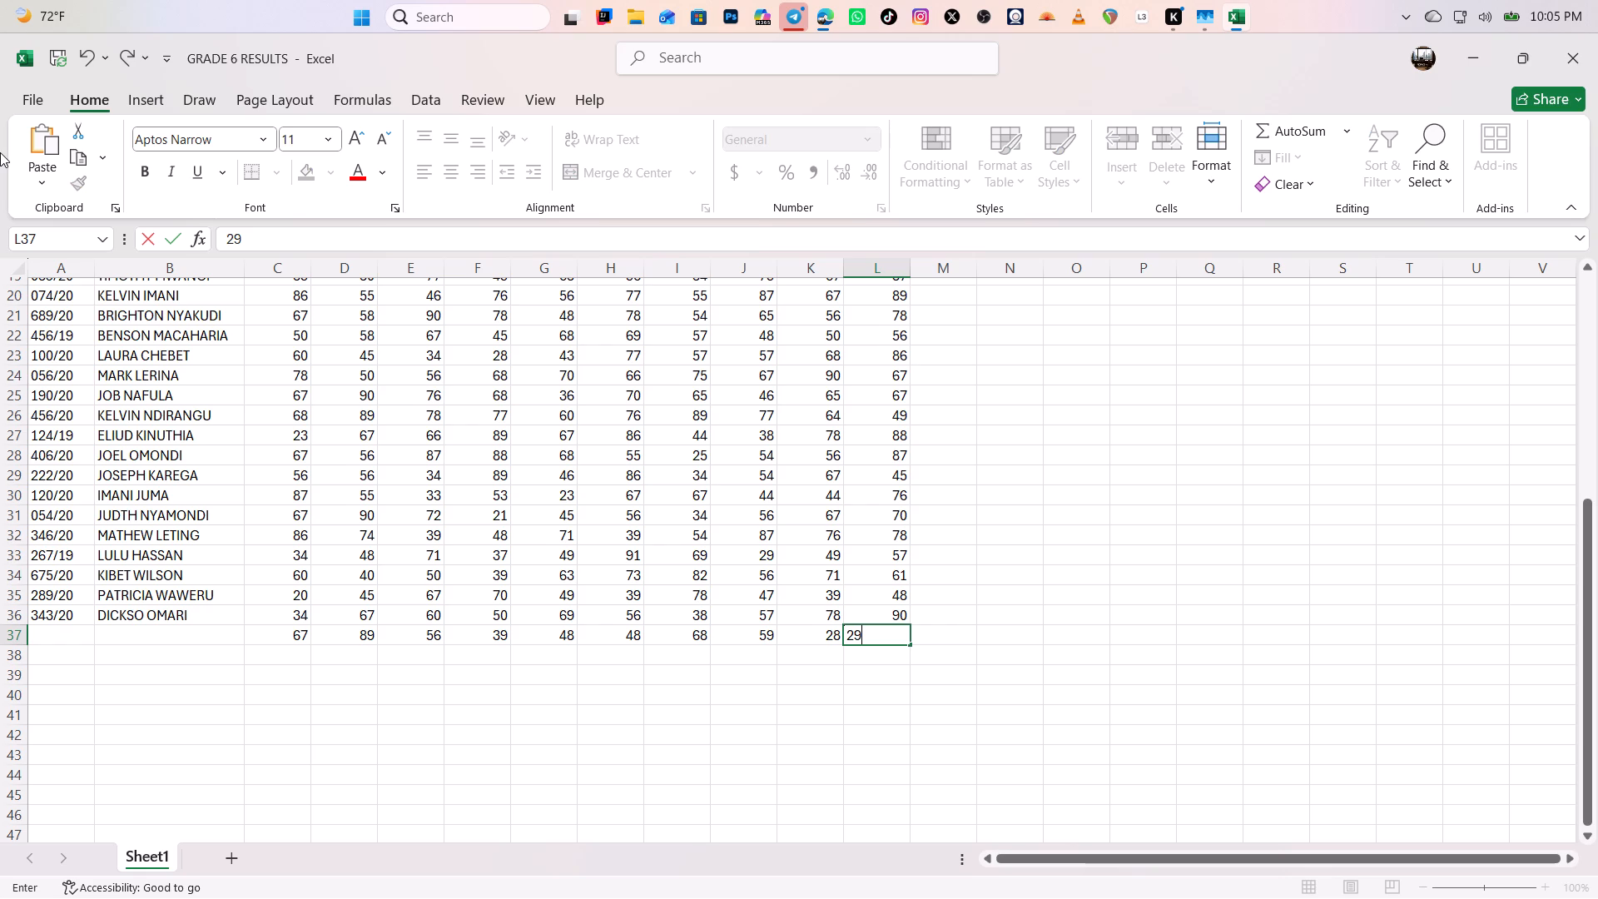
Save the GRADE 6 RESULTS workbook and close it.
key("ctrl+s")
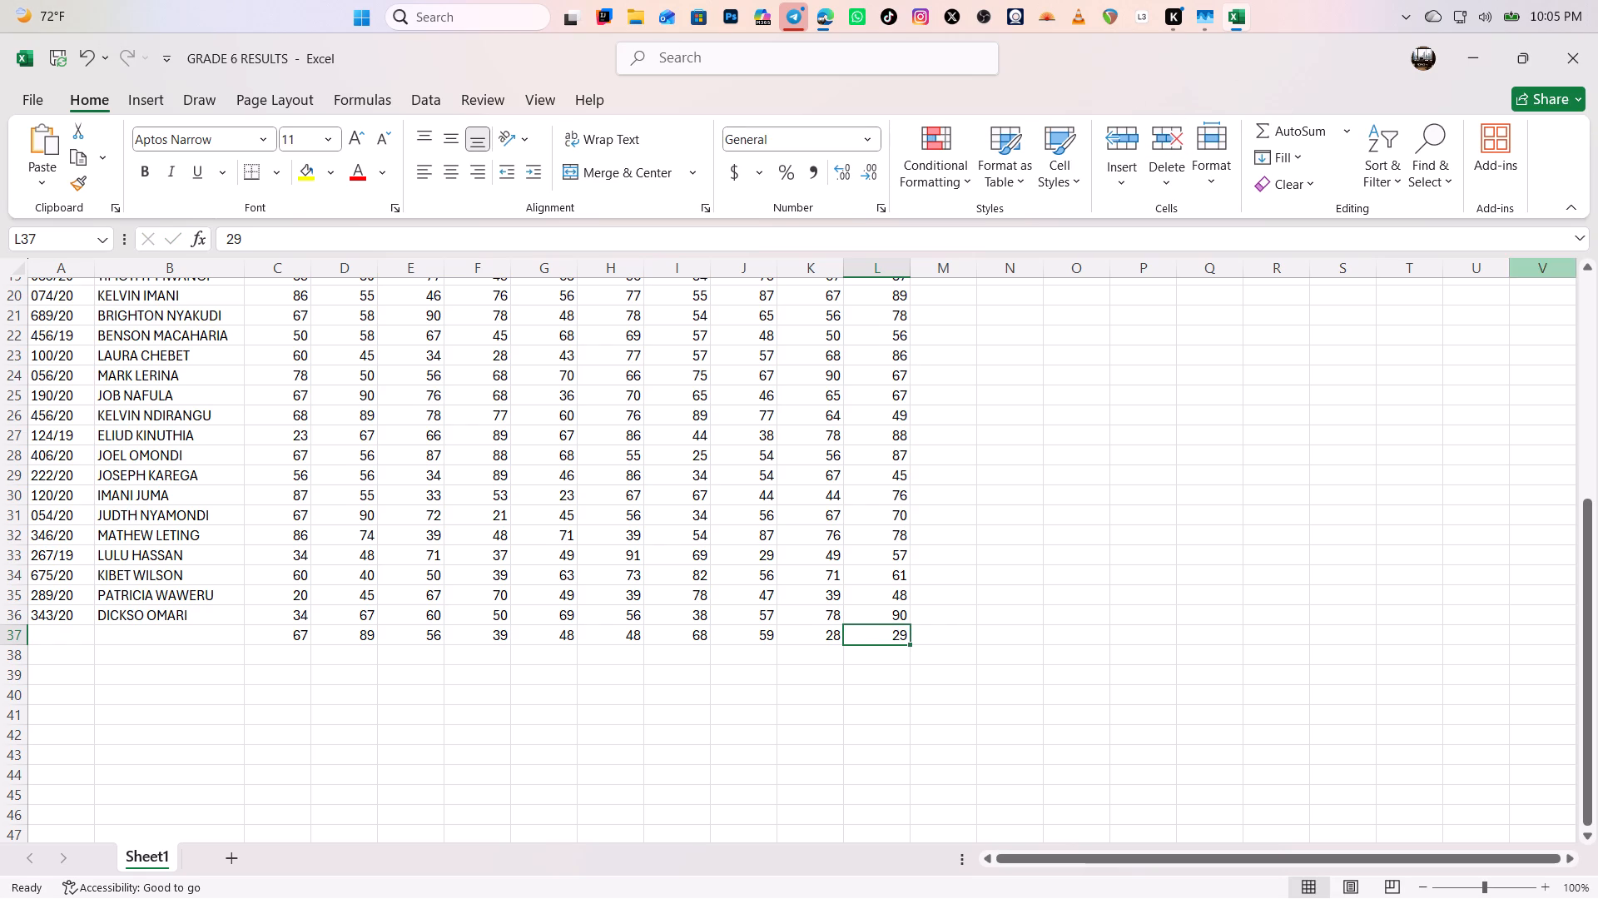
left_click(1551, 67)
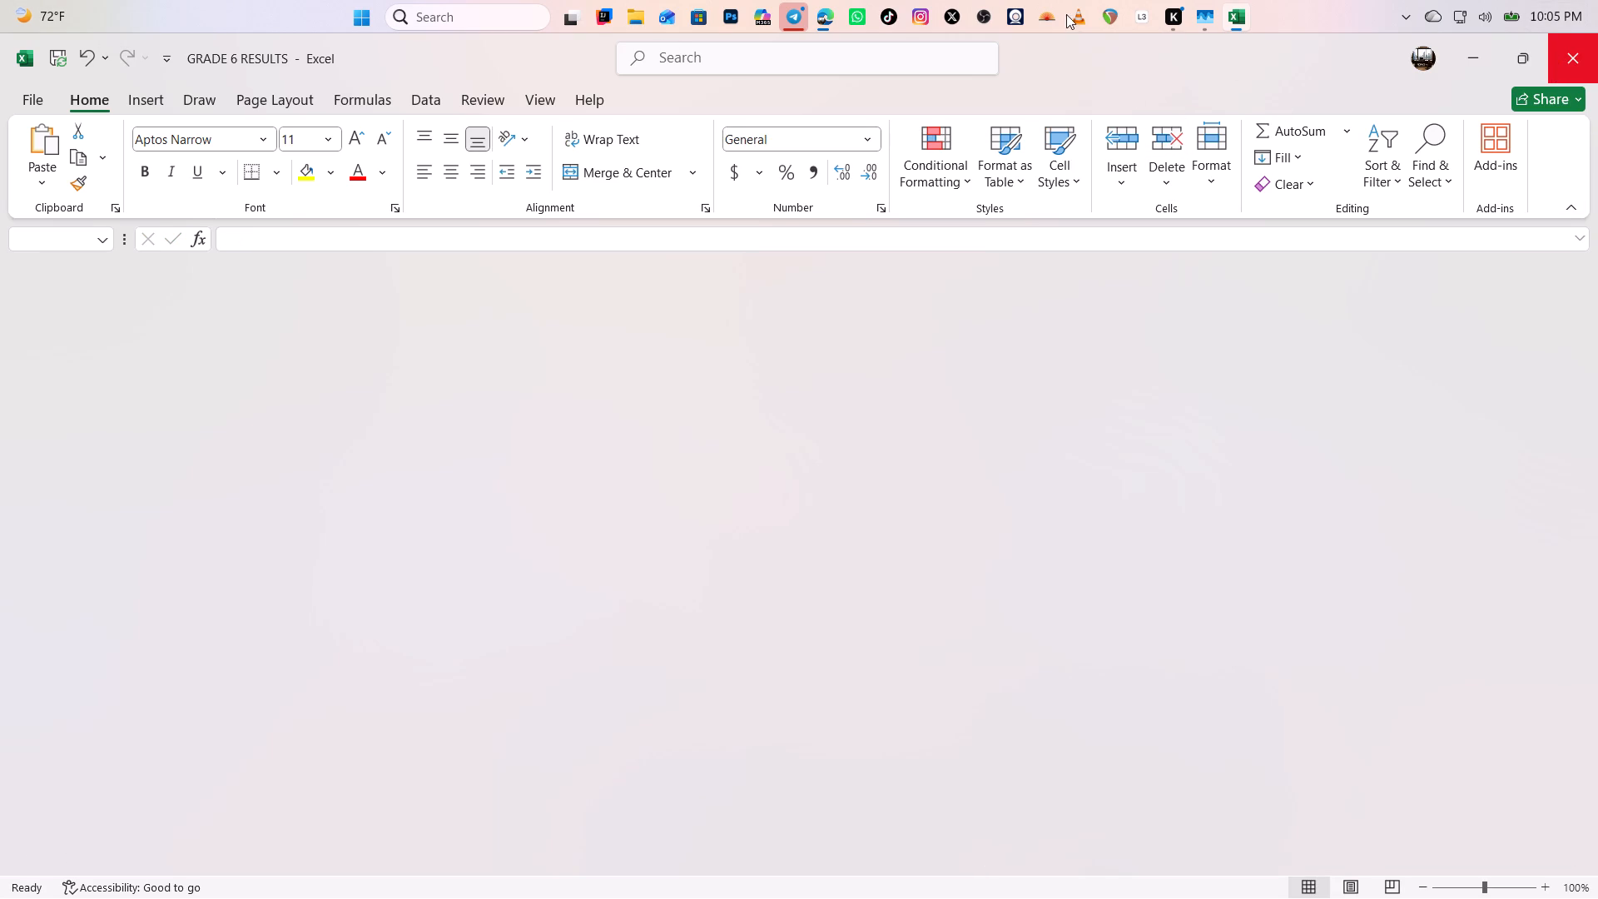